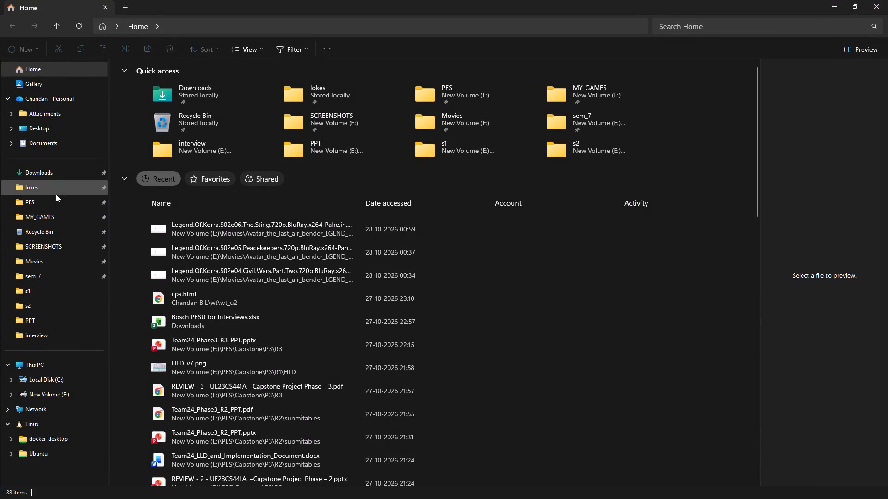
# Open Team24_Phase3_R3_PPT.pptx from the PES > Capstone > P3 > R3 folder and maximize its window.
pyautogui.doubleClick(54, 199)
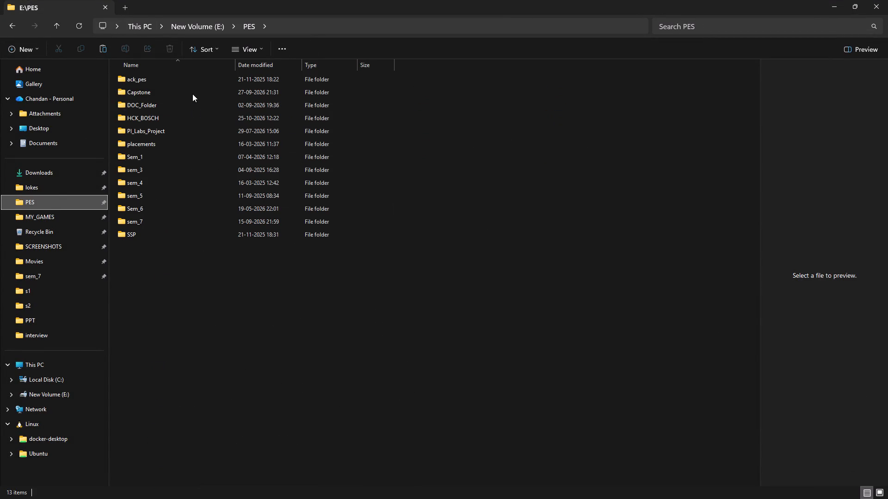
pyautogui.doubleClick(192, 94)
pyautogui.click(157, 129)
pyautogui.click(157, 132)
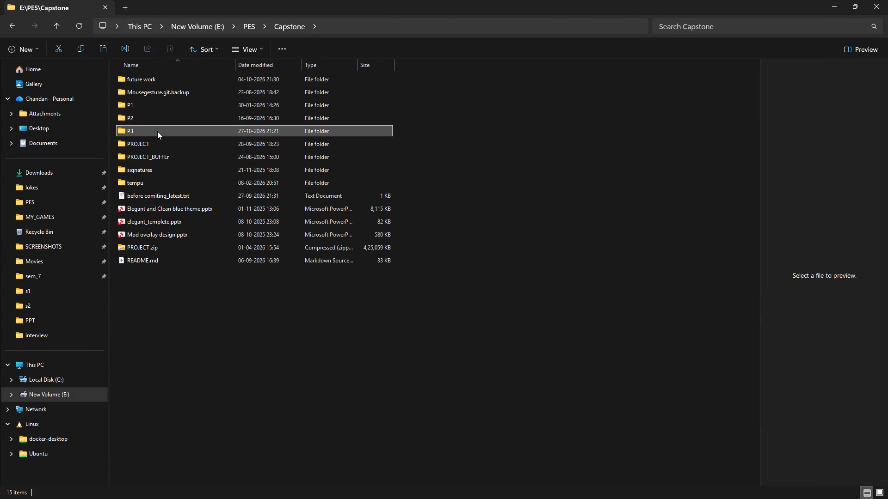
pyautogui.doubleClick(157, 131)
pyautogui.doubleClick(160, 121)
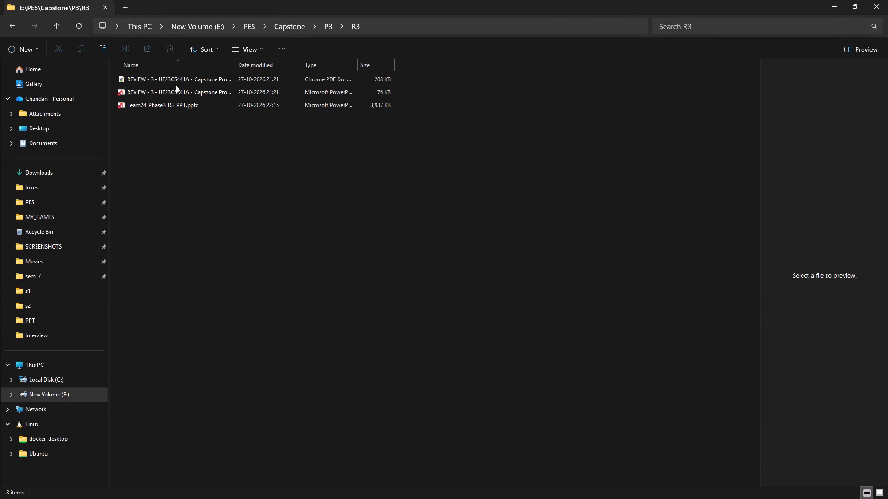
pyautogui.doubleClick(180, 107)
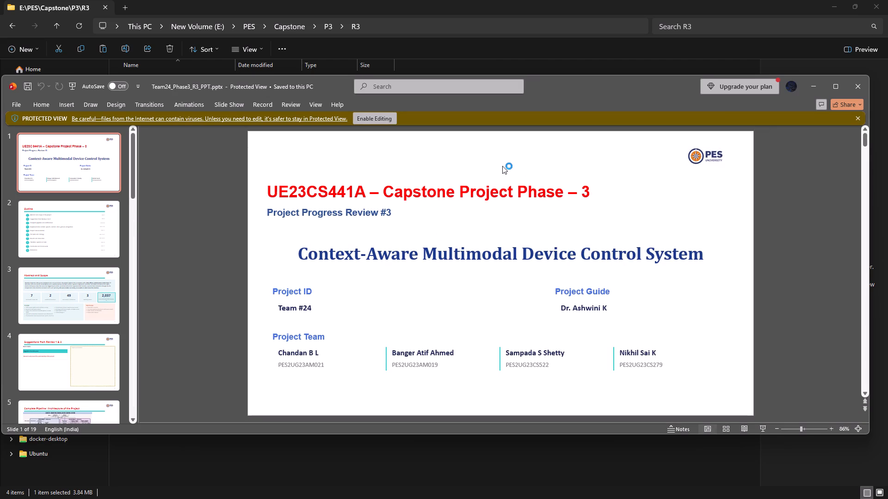
pyautogui.click(834, 89)
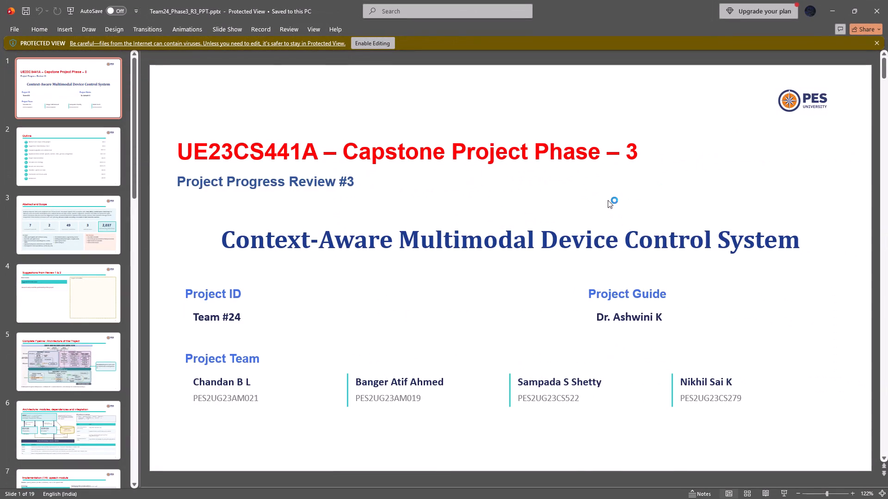
# Look through the outline, abstract and scope, and review suggestions slides up to the complete pipeline slide 5.
pyautogui.scroll(-2, 608, 200)
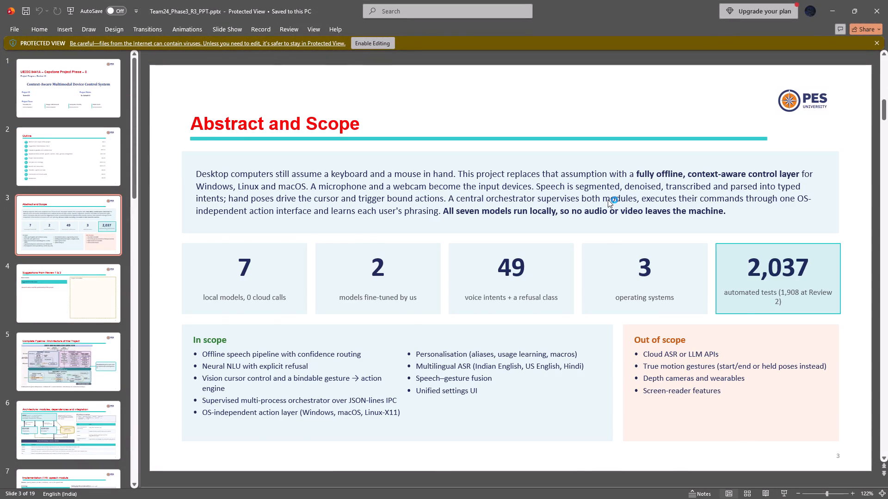
pyautogui.scroll(1, 608, 200)
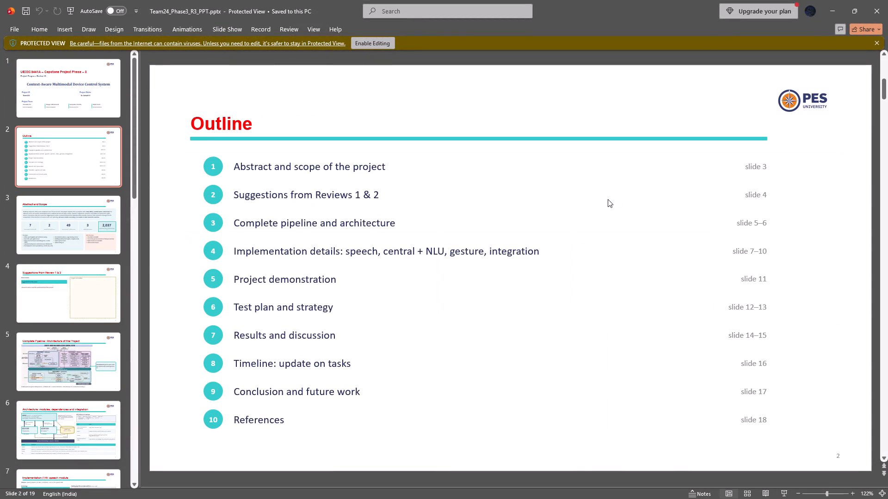
pyautogui.scroll(-1, 608, 199)
pyautogui.scroll(2, 608, 199)
pyautogui.scroll(-2, 608, 199)
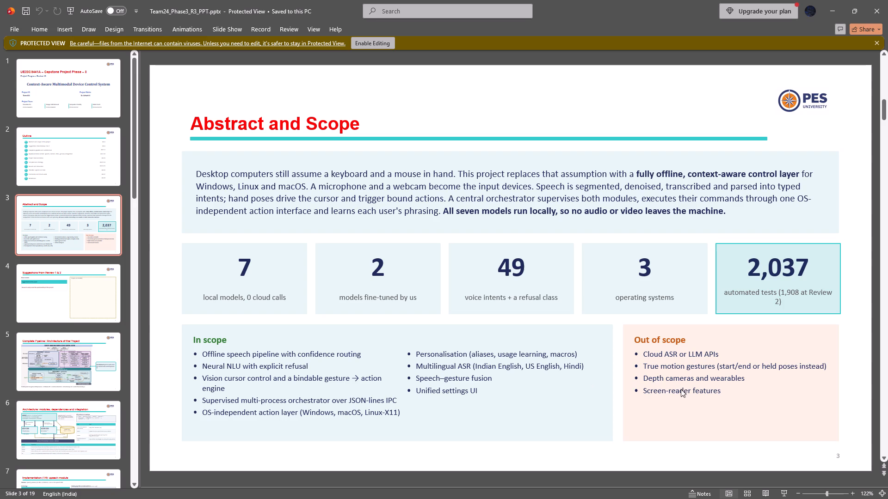
pyautogui.scroll(-1, 677, 386)
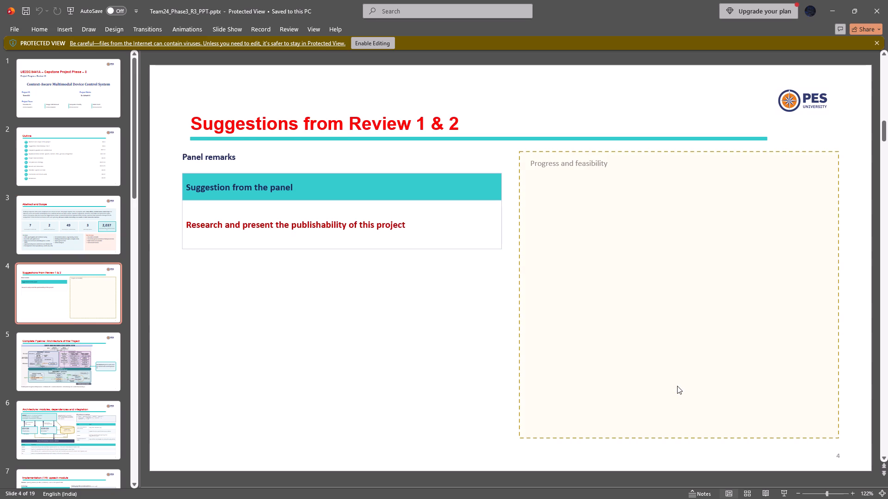
pyautogui.scroll(-1, 665, 376)
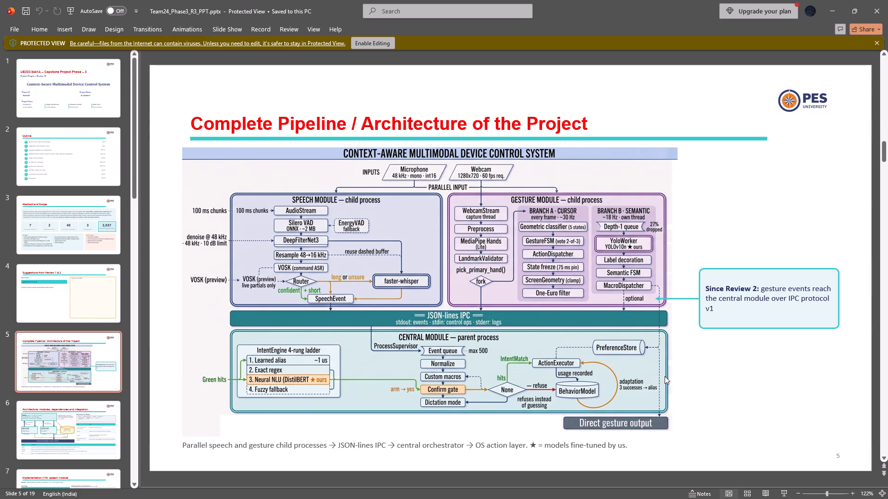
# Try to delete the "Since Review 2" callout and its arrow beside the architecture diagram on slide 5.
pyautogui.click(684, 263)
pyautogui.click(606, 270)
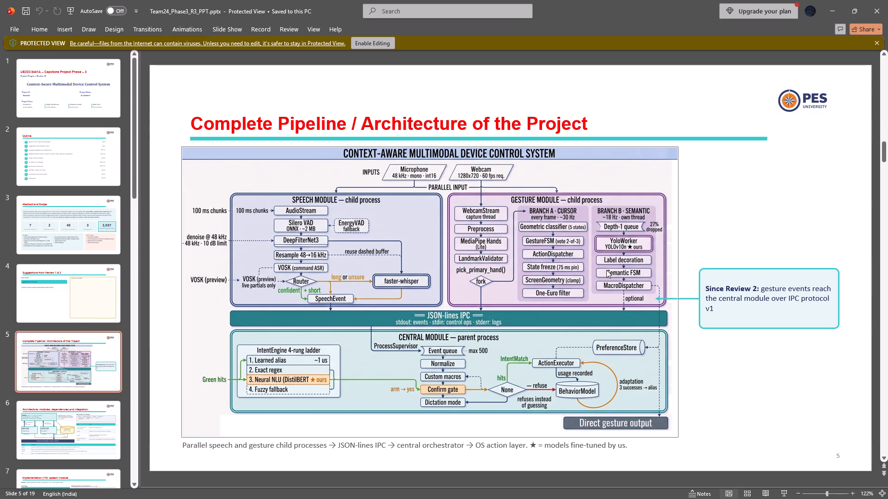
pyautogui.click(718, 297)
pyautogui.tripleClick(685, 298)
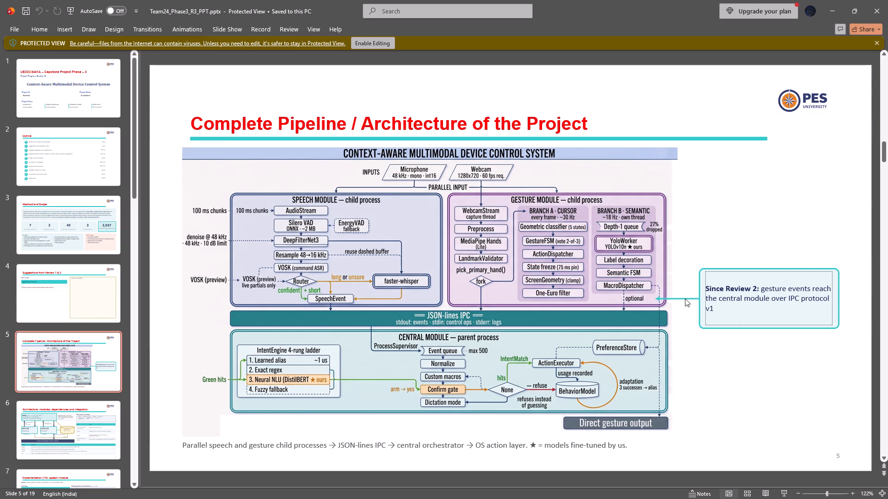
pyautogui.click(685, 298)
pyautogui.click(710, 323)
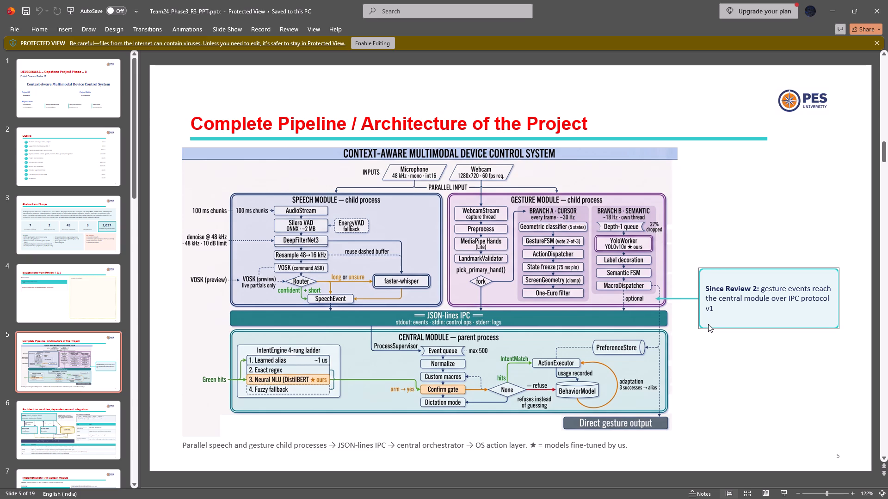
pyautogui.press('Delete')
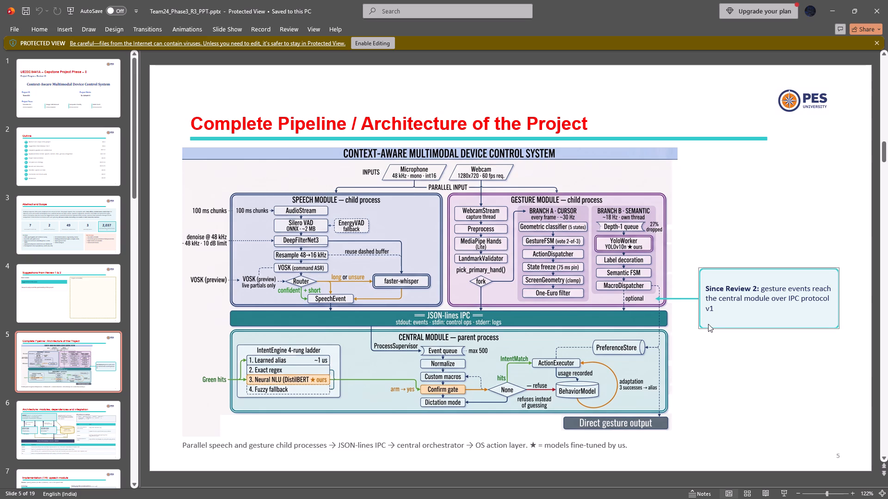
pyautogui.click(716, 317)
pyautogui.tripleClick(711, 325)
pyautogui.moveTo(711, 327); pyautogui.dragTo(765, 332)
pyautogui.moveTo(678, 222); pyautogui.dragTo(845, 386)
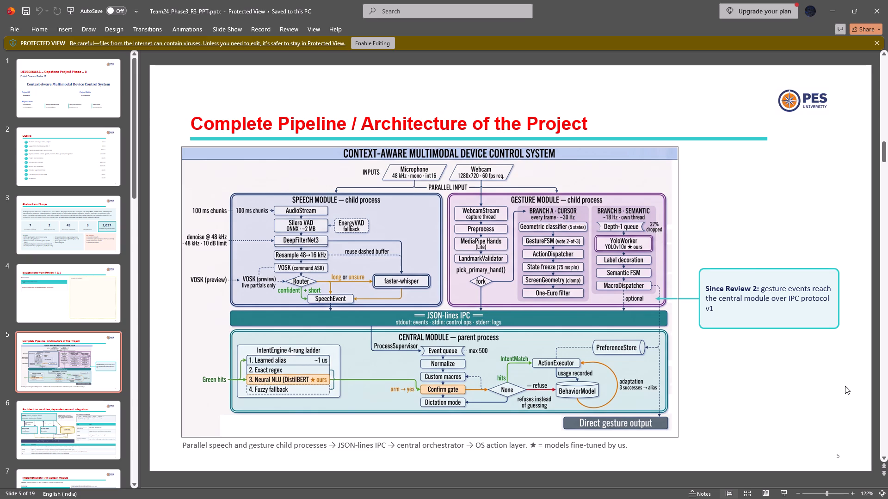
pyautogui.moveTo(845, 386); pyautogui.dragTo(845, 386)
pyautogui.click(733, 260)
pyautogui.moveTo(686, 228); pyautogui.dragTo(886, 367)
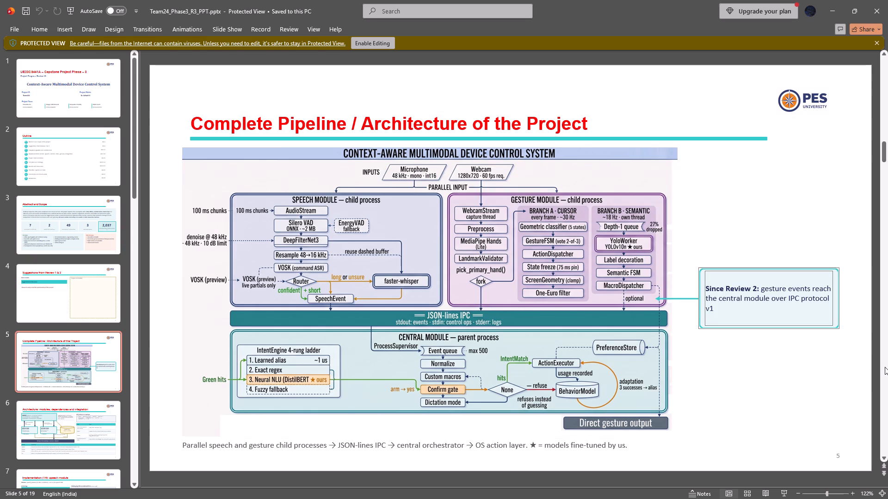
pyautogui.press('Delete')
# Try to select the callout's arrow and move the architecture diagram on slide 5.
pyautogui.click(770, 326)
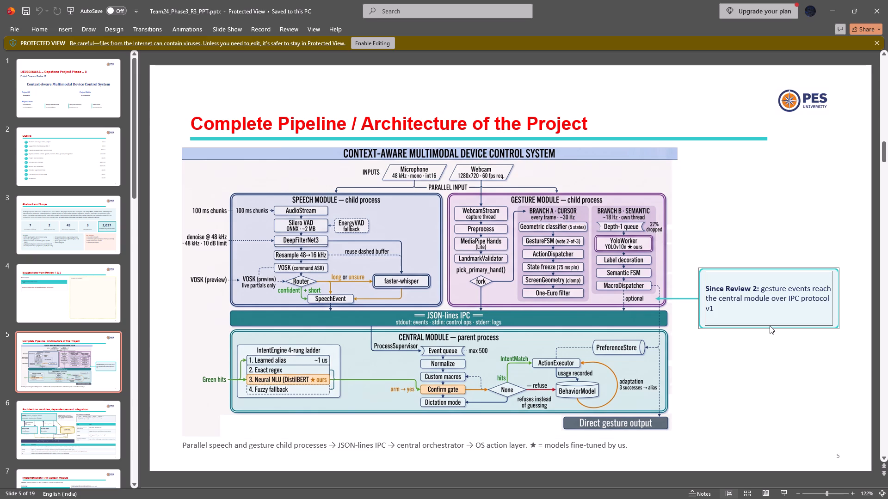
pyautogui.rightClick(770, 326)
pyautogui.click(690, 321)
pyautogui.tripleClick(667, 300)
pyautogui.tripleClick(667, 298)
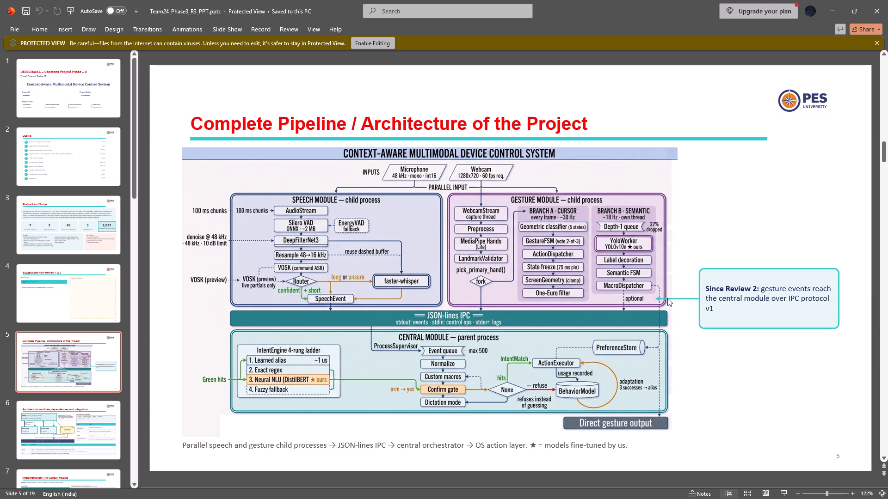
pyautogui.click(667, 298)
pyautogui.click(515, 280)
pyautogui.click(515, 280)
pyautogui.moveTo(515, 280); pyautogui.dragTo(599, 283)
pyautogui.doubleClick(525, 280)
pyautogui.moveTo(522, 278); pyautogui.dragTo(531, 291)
# Enable editing for the protected presentation.
pyautogui.click(367, 43)
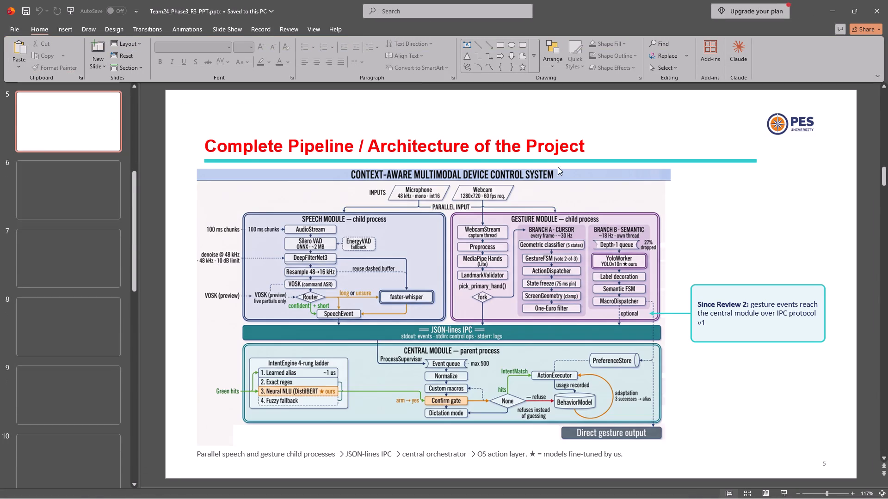
# Shift the architecture diagram left to clear the "Since Review 2" callout, and delete the callout box together with its arrow.
pyautogui.click(723, 321)
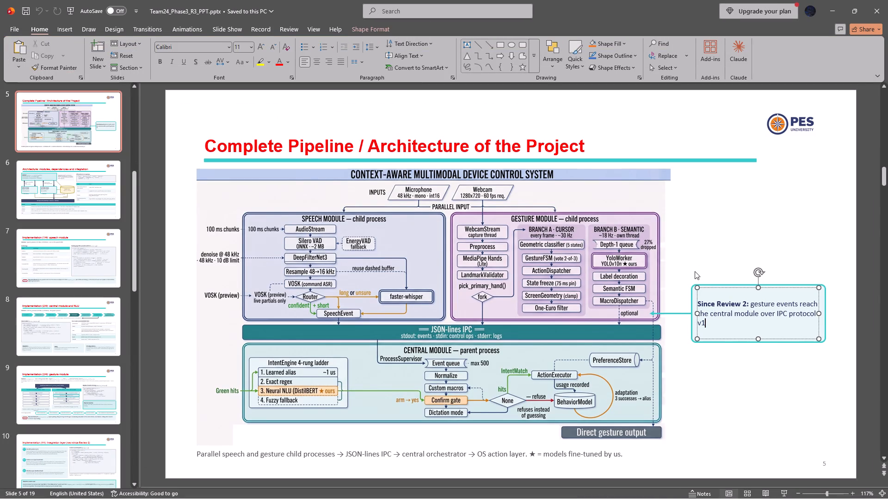
pyautogui.moveTo(672, 249); pyautogui.dragTo(641, 249)
pyautogui.moveTo(650, 219); pyautogui.dragTo(832, 378)
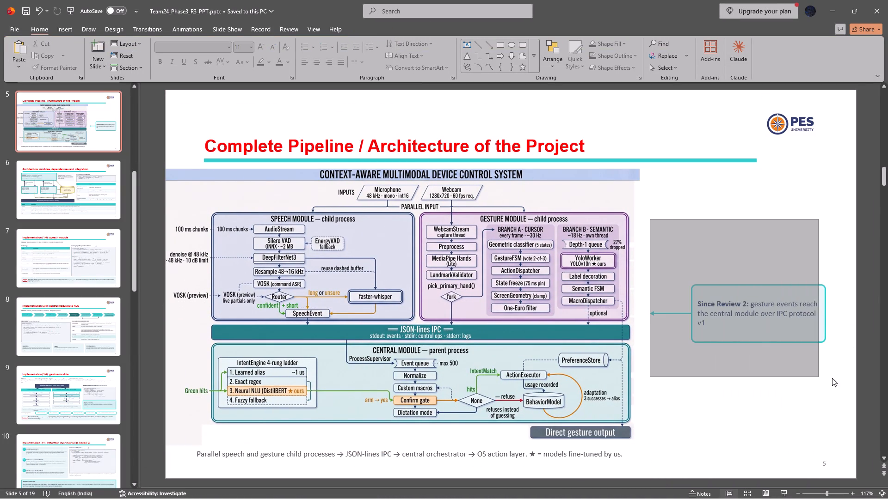
pyautogui.moveTo(832, 378); pyautogui.dragTo(858, 382)
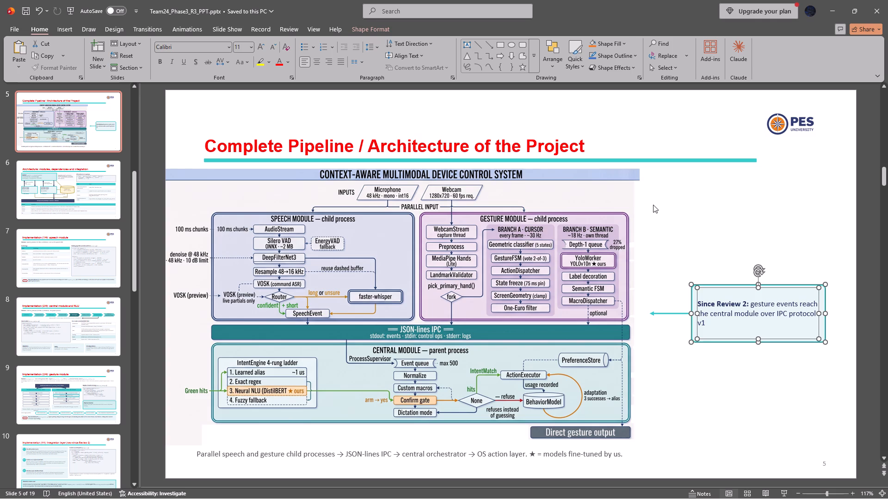
pyautogui.moveTo(646, 189); pyautogui.dragTo(847, 388)
pyautogui.press('Delete')
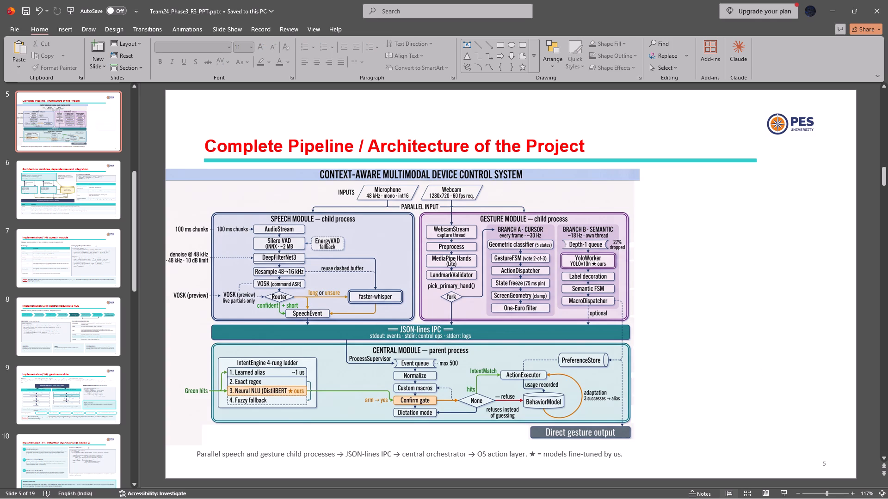
# Move the architecture diagram and its caption line rightward so both sit roughly centered on slide 5.
pyautogui.moveTo(427, 286); pyautogui.dragTo(497, 280)
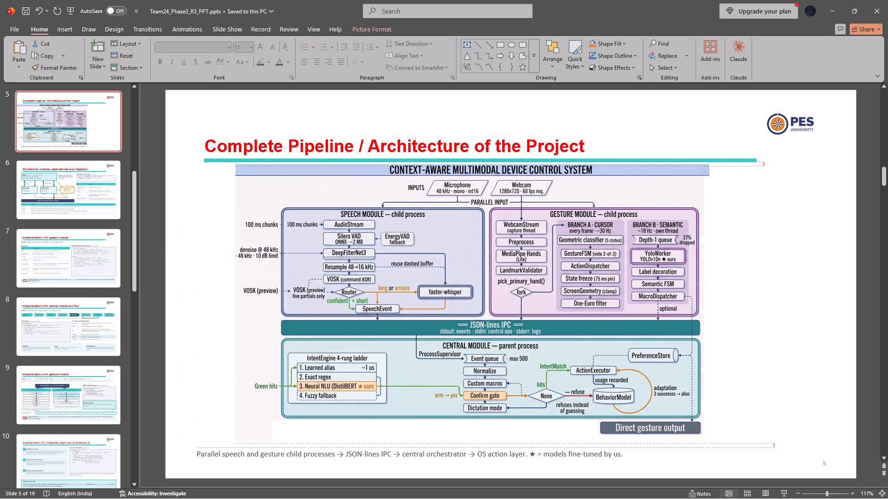
pyautogui.moveTo(497, 280); pyautogui.dragTo(499, 280)
pyautogui.click(358, 454)
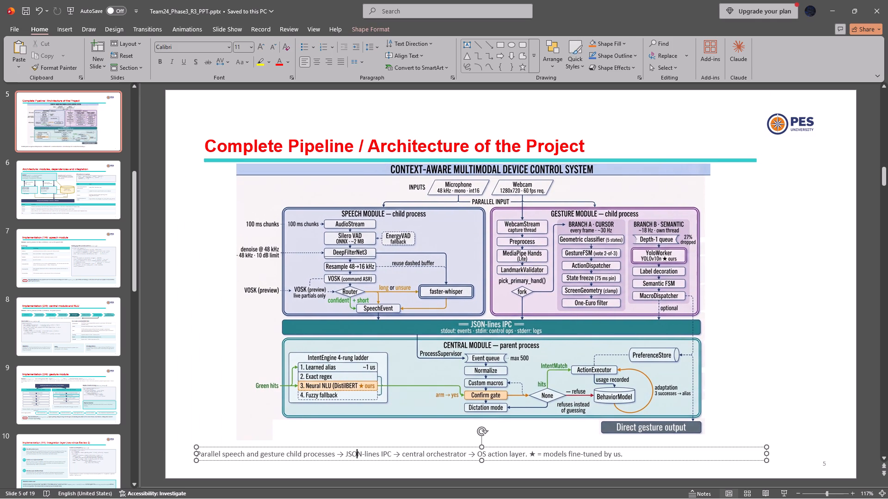
pyautogui.moveTo(524, 461); pyautogui.dragTo(594, 461)
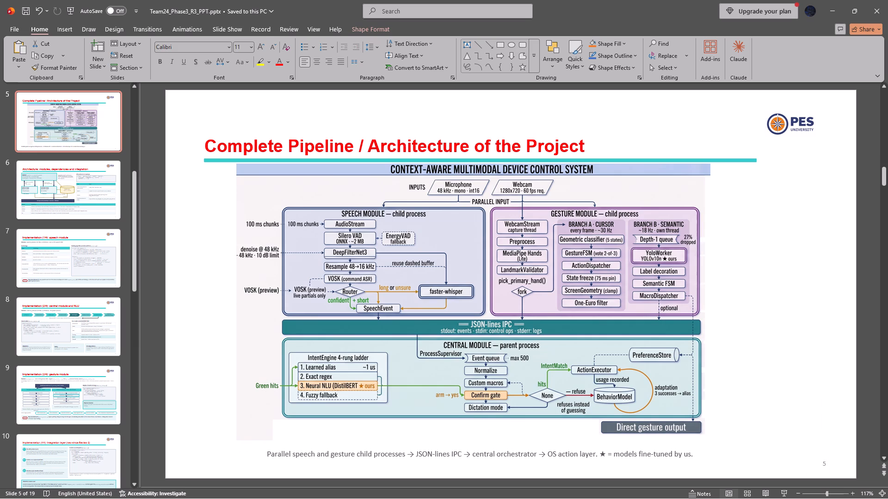
pyautogui.moveTo(594, 461); pyautogui.dragTo(594, 459)
pyautogui.click(492, 326)
pyautogui.moveTo(492, 326); pyautogui.dragTo(518, 328)
pyautogui.moveTo(518, 328); pyautogui.dragTo(506, 329)
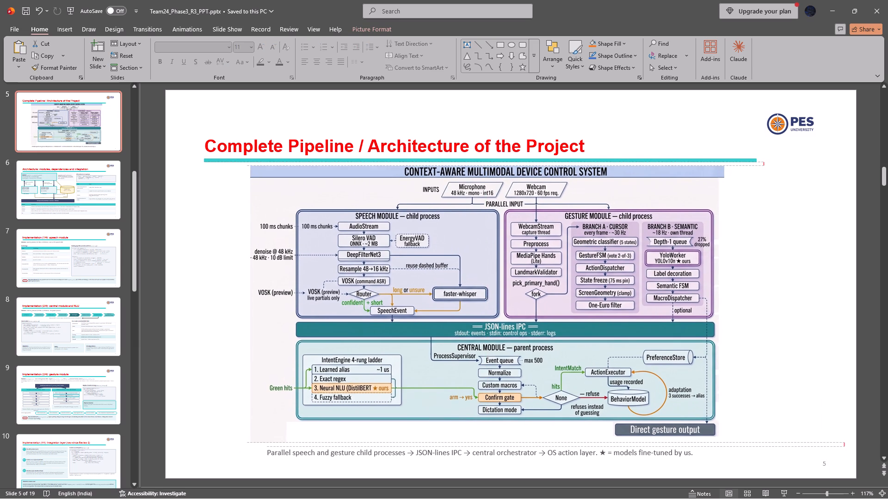
pyautogui.moveTo(506, 329); pyautogui.dragTo(511, 330)
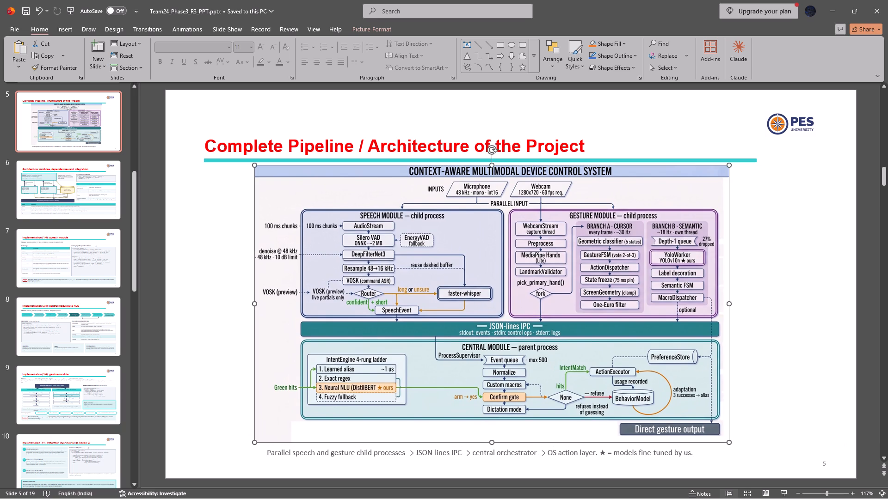
pyautogui.click(777, 294)
# Go to slide 6 and review its architecture modules, dependencies and integration content.
pyautogui.scroll(-1, 660, 278)
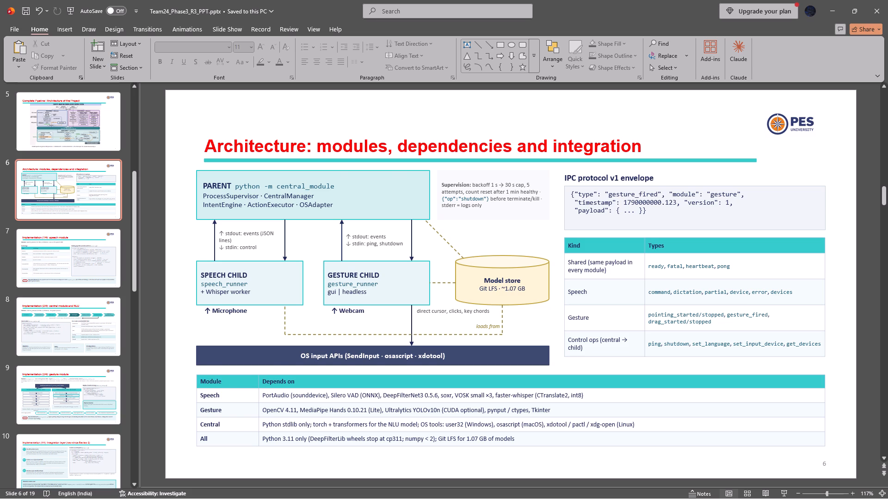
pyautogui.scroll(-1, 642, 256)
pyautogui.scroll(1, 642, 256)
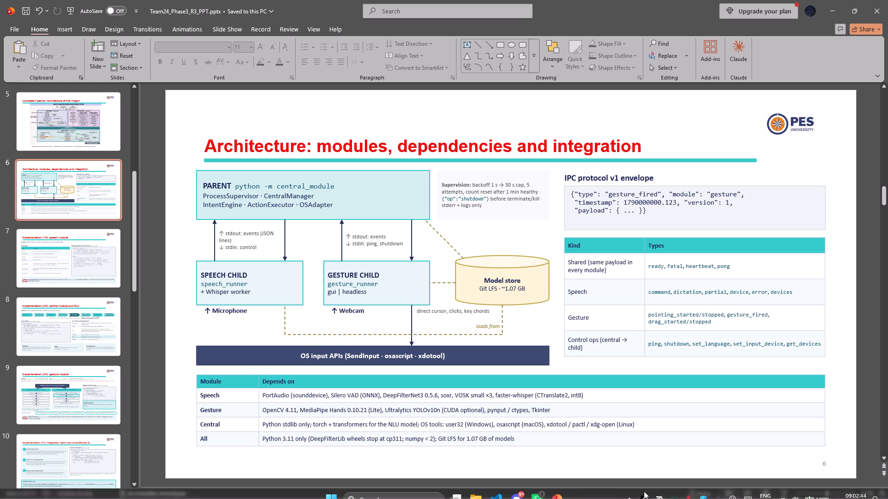
# Show the hidden system tray icons on the taskbar.
pyautogui.click(626, 484)
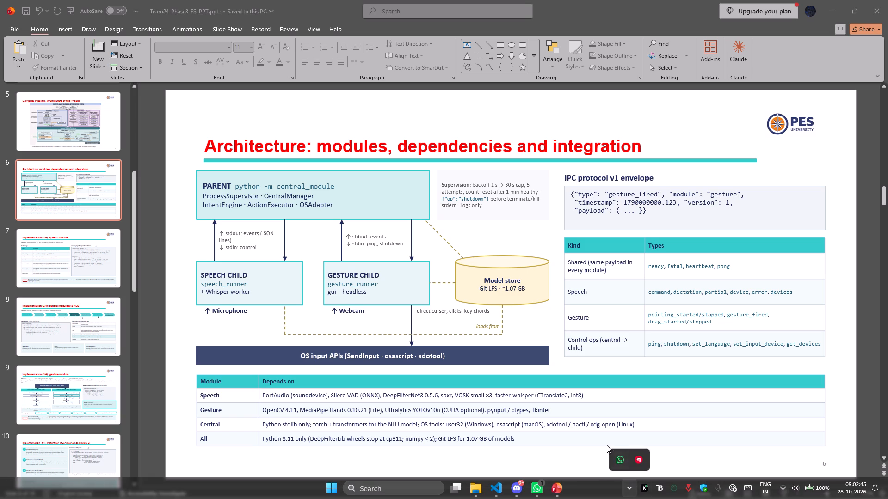
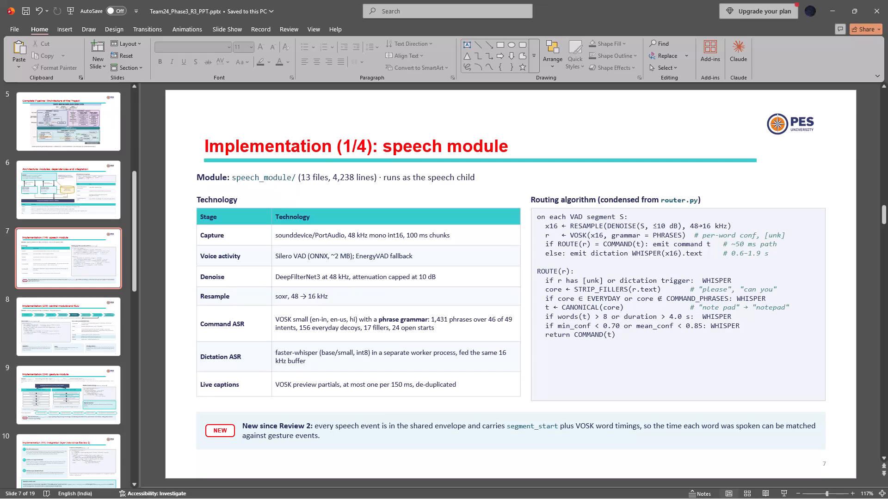
# Recheck the architecture modules on slide 6 and review the speech module's technology table and routing algorithm on slide 7.
pyautogui.scroll(1, 401, 260)
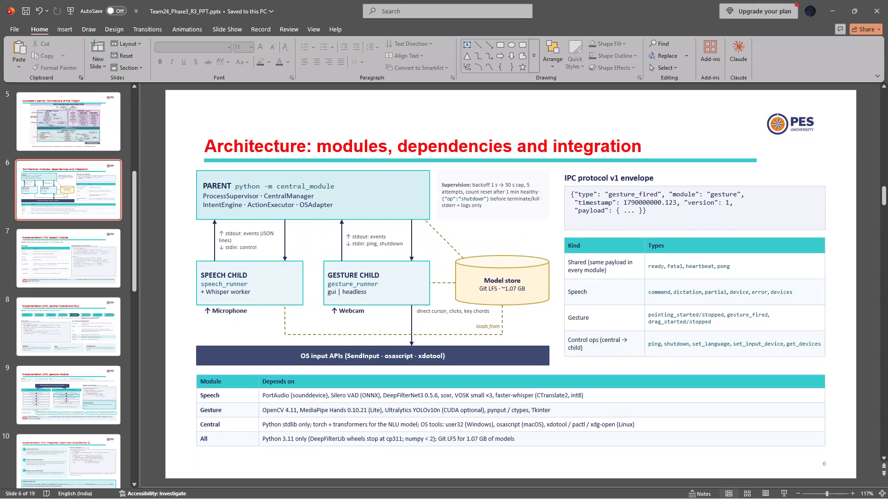
pyautogui.scroll(-1, 401, 260)
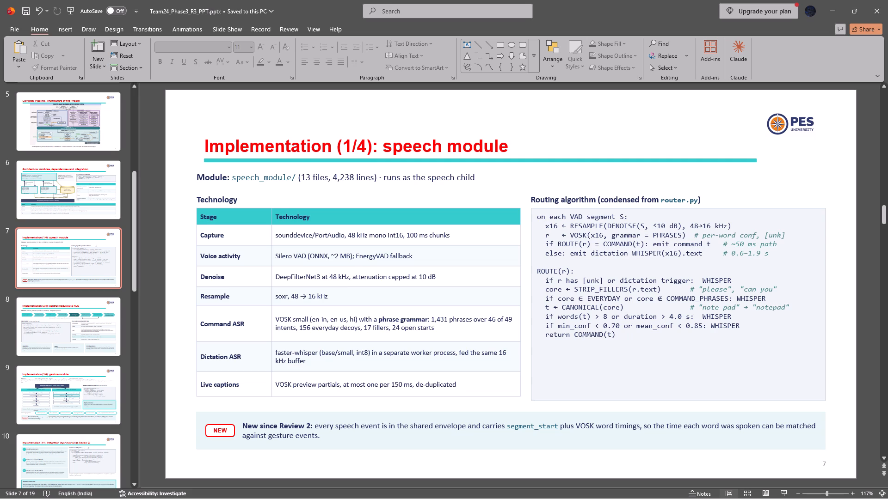
pyautogui.scroll(-1, 401, 260)
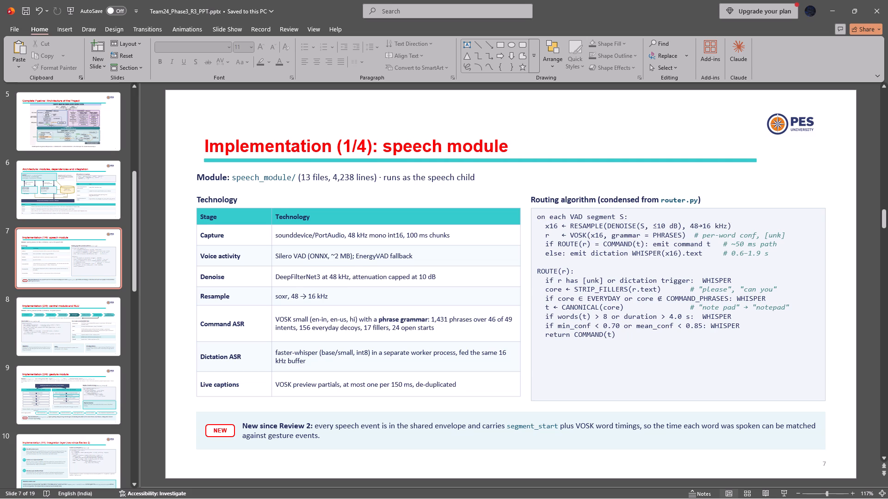
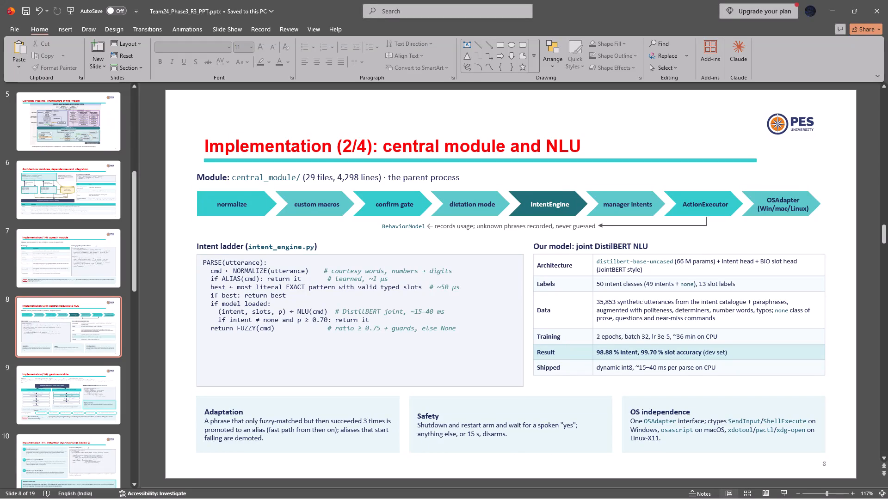
# Review the four implementation slides (7 to 10), the Project Demonstration slide and the first Test Plan and Strategy slide.
pyautogui.click(295, 296)
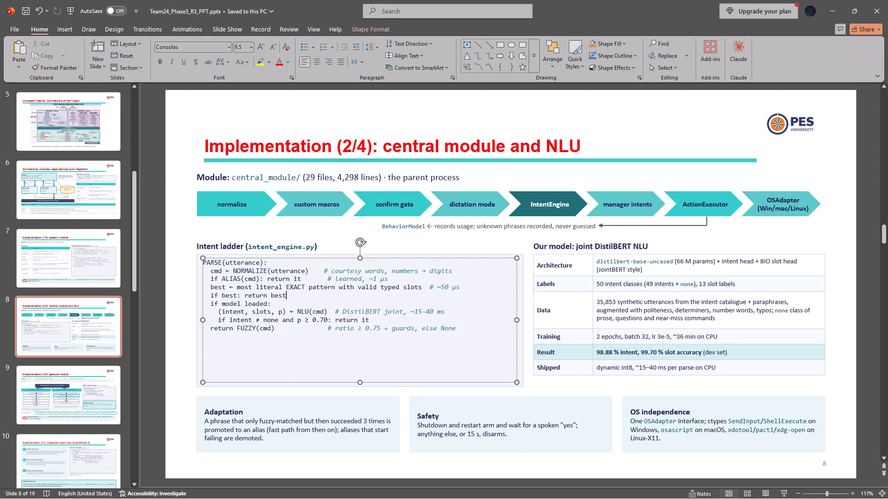
pyautogui.click(460, 243)
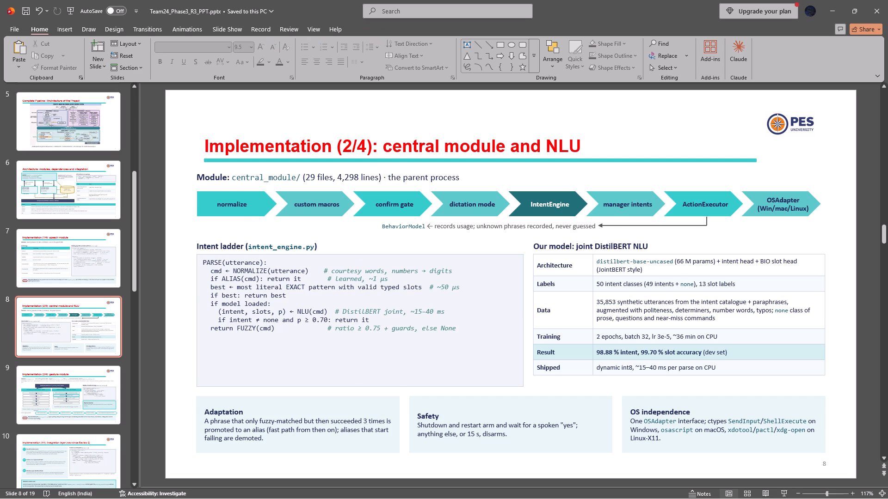
pyautogui.scroll(1, 555, 280)
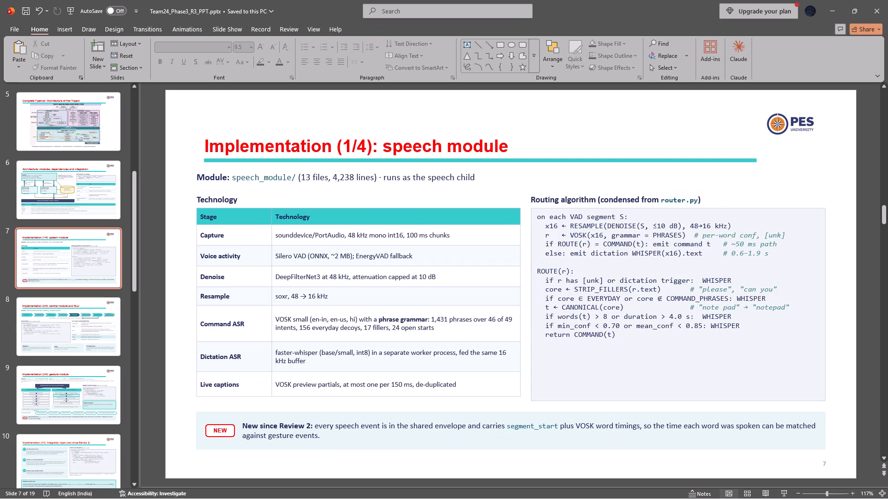
pyautogui.scroll(-2, 555, 280)
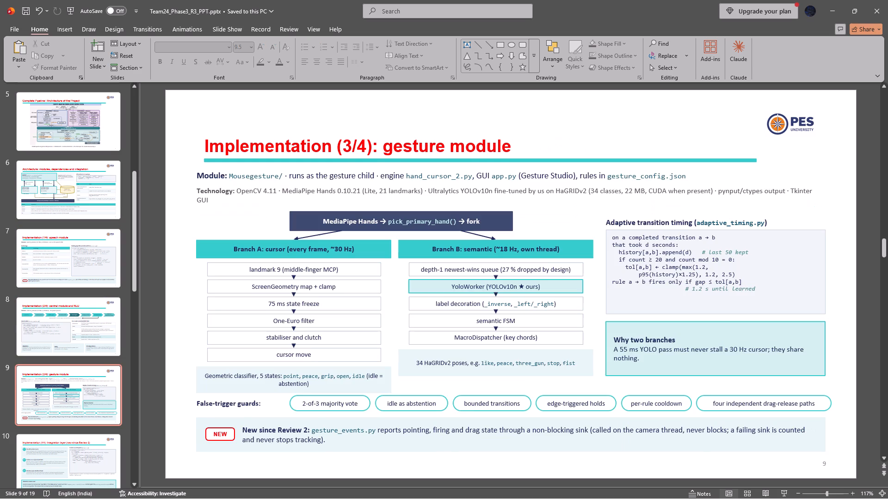
pyautogui.scroll(1, 555, 280)
pyautogui.scroll(-1, 555, 280)
pyautogui.scroll(1, 555, 280)
pyautogui.scroll(-1, 555, 280)
pyautogui.scroll(1, 555, 280)
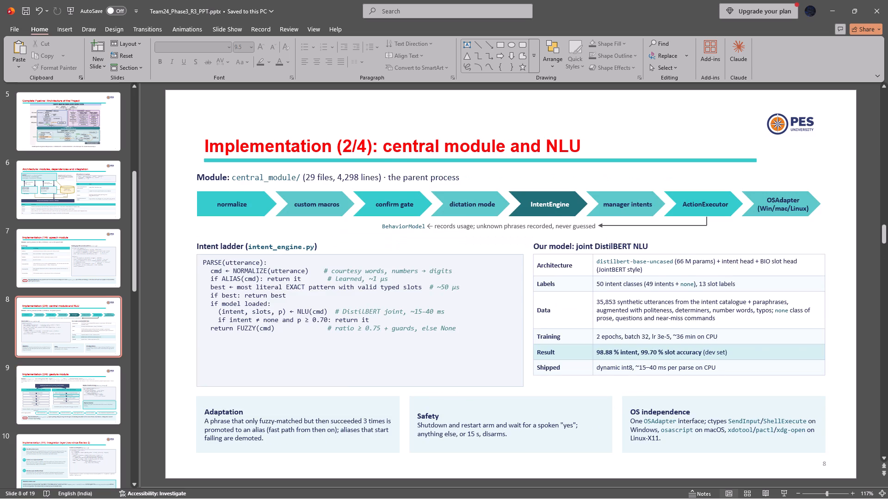
pyautogui.scroll(1, 555, 280)
pyautogui.scroll(-2, 555, 280)
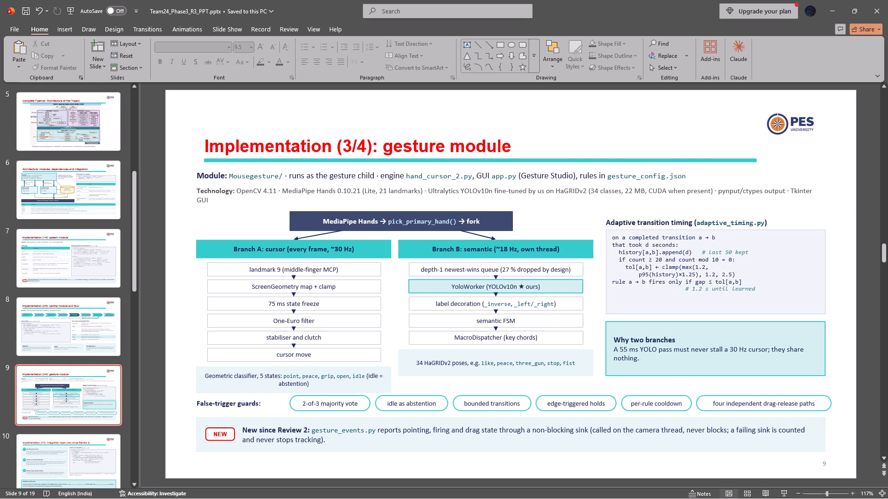
pyautogui.scroll(-1, 537, 278)
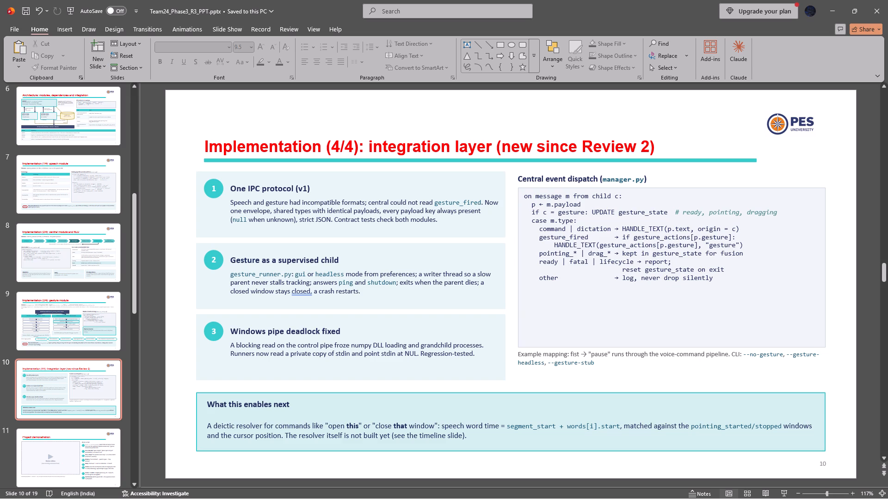
pyautogui.scroll(-1, 562, 281)
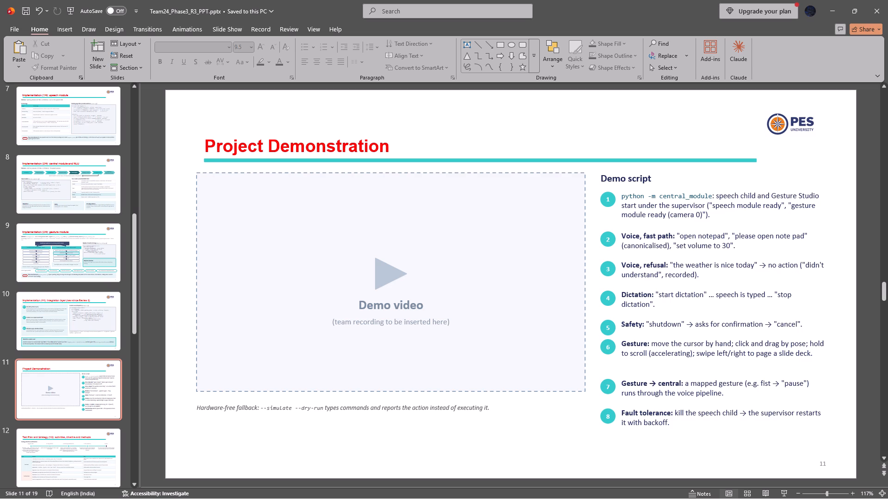
pyautogui.scroll(-1, 562, 281)
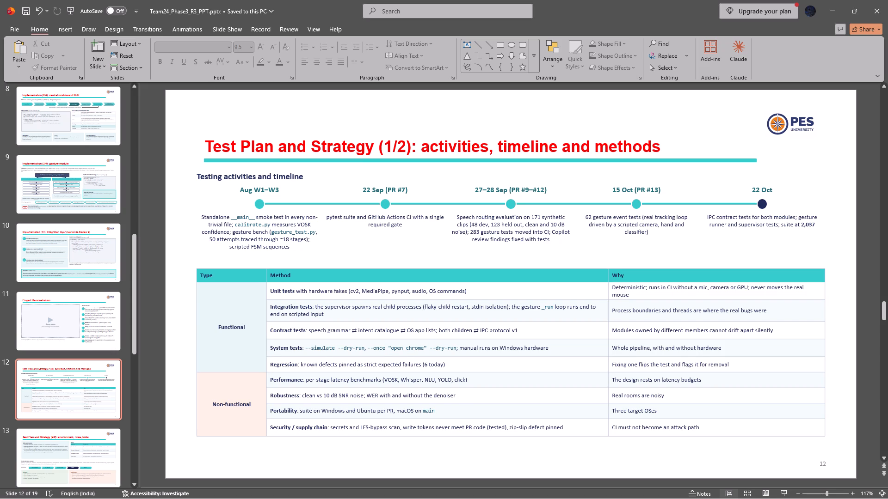
# On slide 13, delete the Drawbacks bullet "The speech evaluation used TTS voices, not real speakers".
pyautogui.scroll(-1, 562, 281)
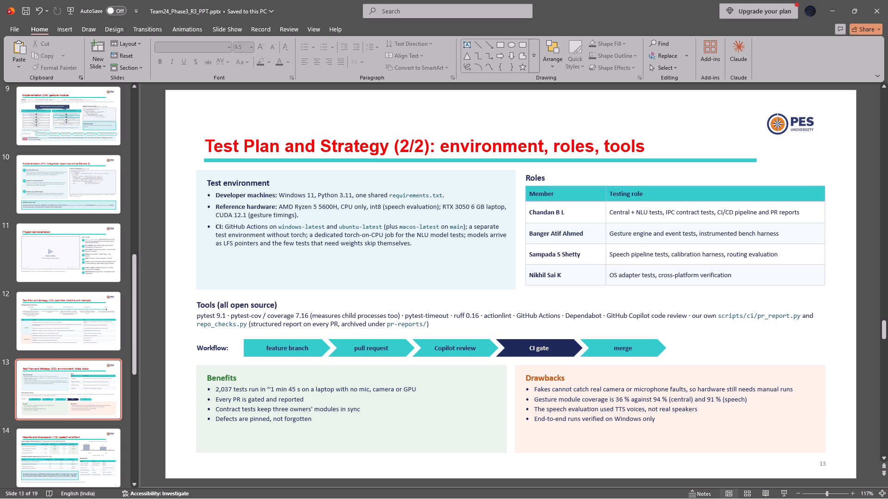
pyautogui.click(631, 402)
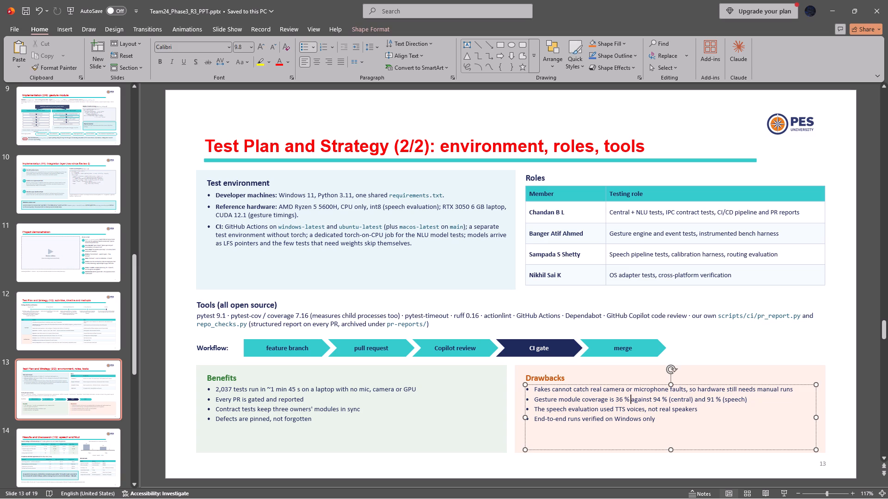
pyautogui.click(632, 409)
pyautogui.moveTo(705, 408); pyautogui.dragTo(537, 404)
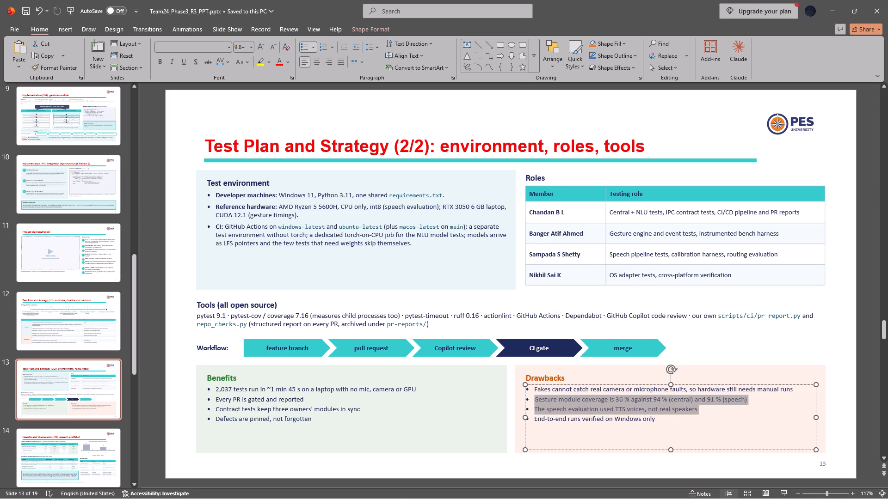
pyautogui.moveTo(537, 404); pyautogui.dragTo(534, 413)
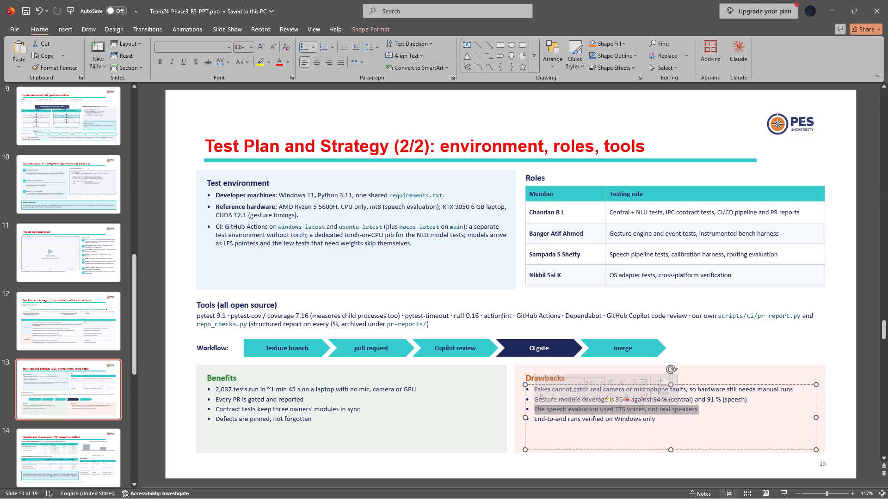
pyautogui.press('BackSpace')
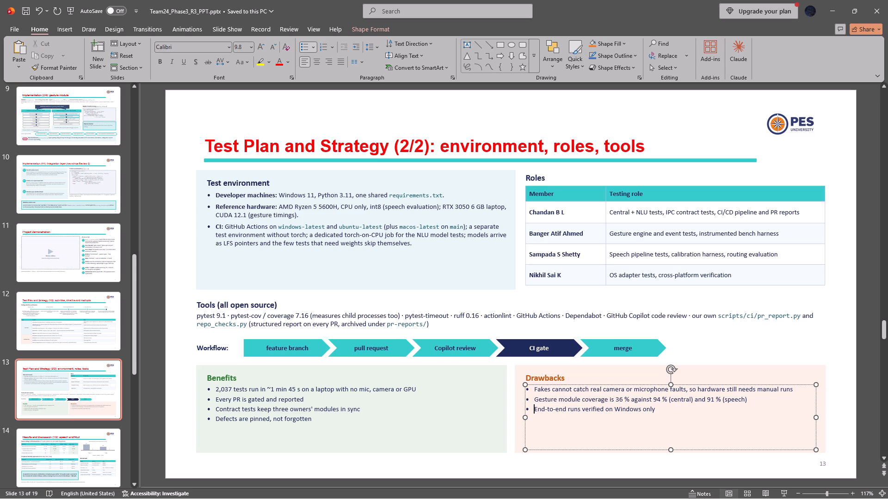
# Shorten the Drawbacks bullet text box by raising its lower edge closer to the last bullet.
pyautogui.click(757, 399)
pyautogui.moveTo(672, 452); pyautogui.dragTo(678, 423)
pyautogui.click(600, 449)
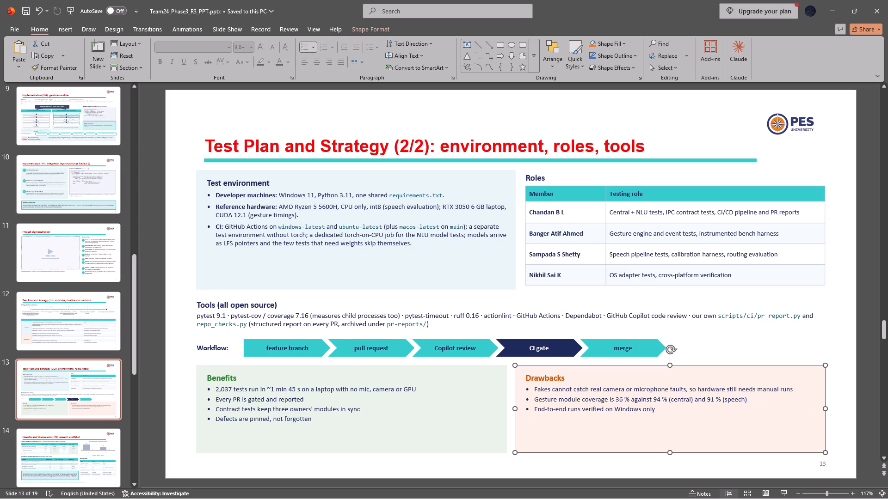
pyautogui.click(468, 401)
pyautogui.click(722, 366)
pyautogui.click(437, 292)
pyautogui.click(516, 275)
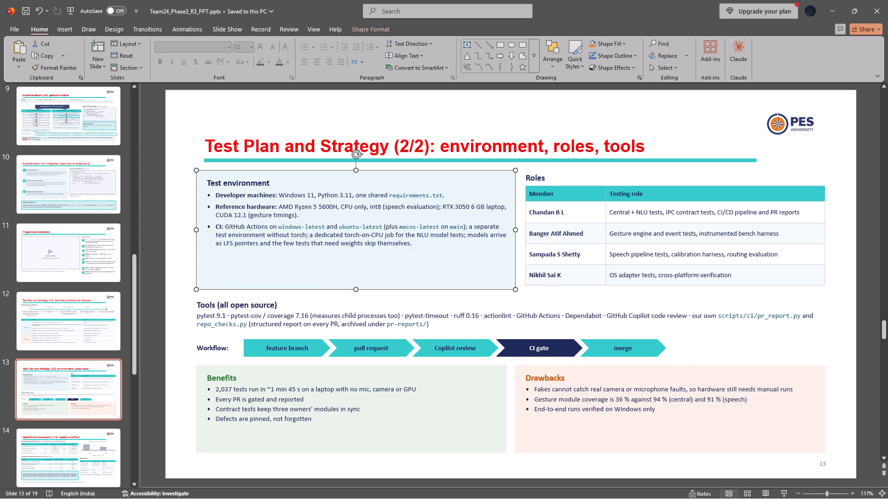
# Examine the Results and Discussion slides 14 and 15, including the "Expected vs achieved" table, and the task timeline on slide 16.
pyautogui.scroll(-1, 539, 295)
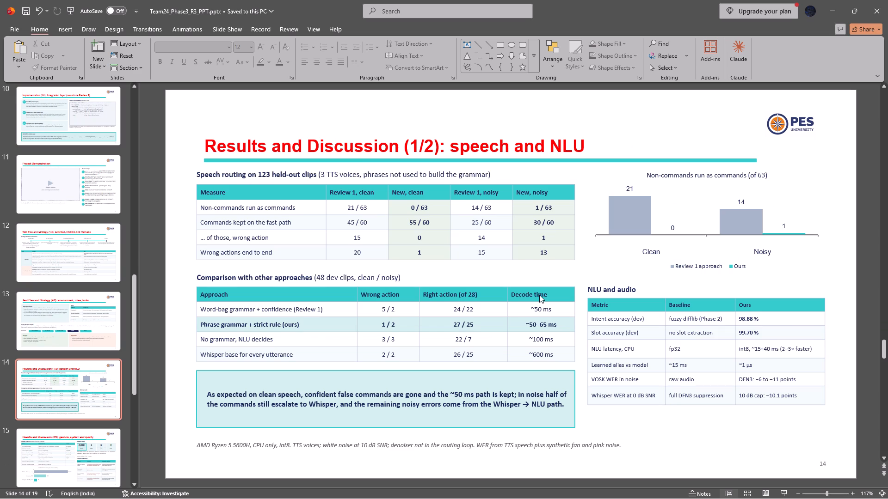
pyautogui.scroll(-1, 539, 295)
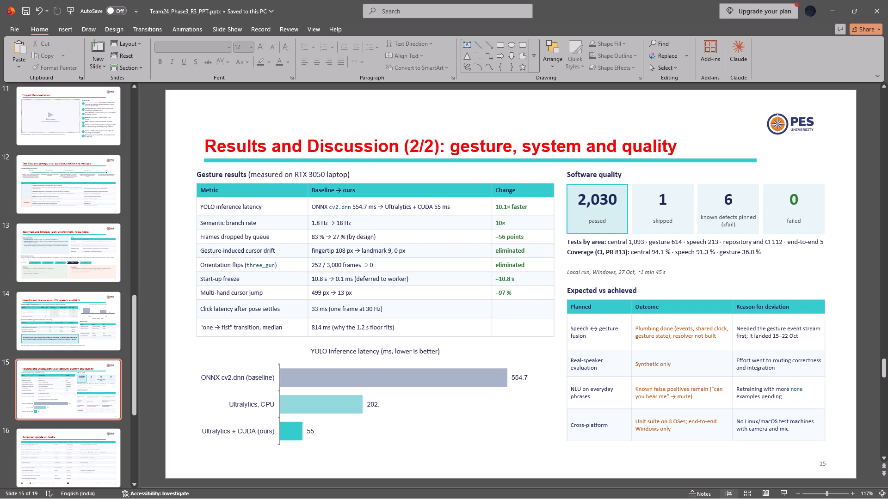
pyautogui.click(635, 317)
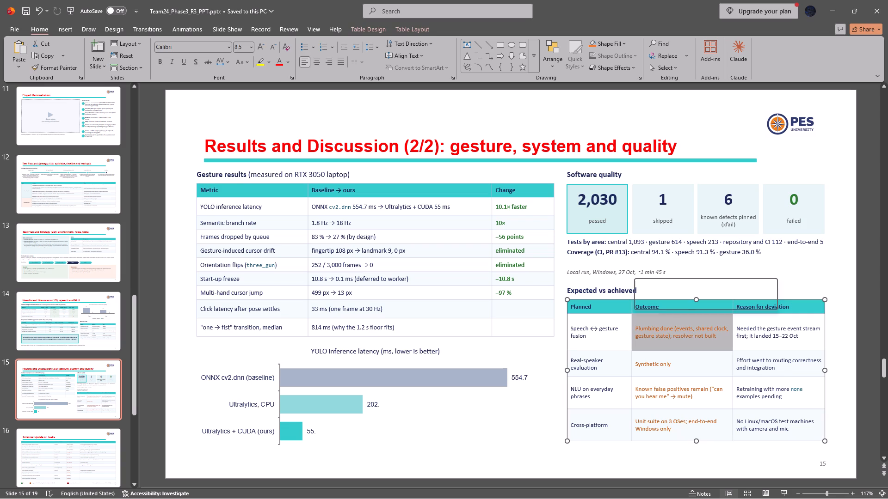
pyautogui.click(613, 300)
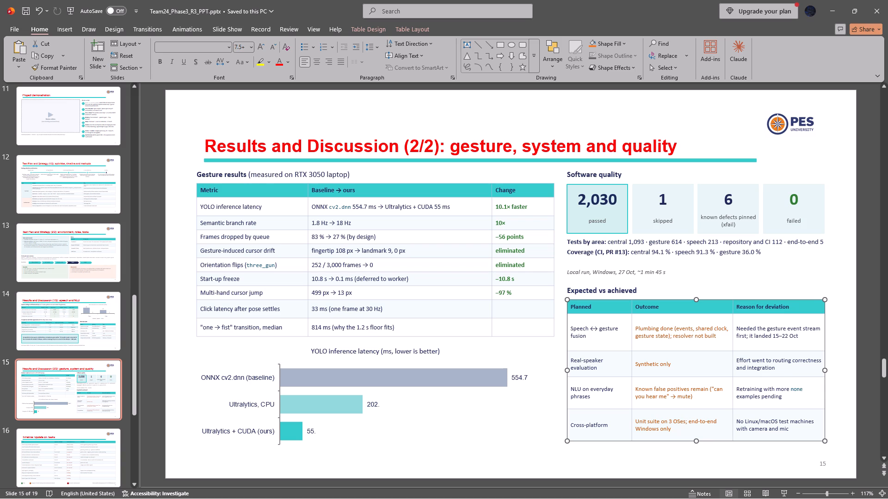
pyautogui.click(602, 290)
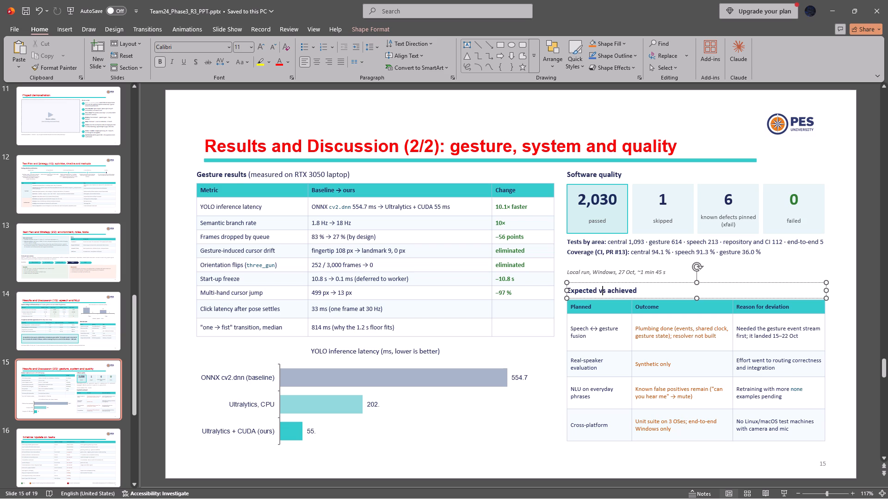
pyautogui.click(606, 459)
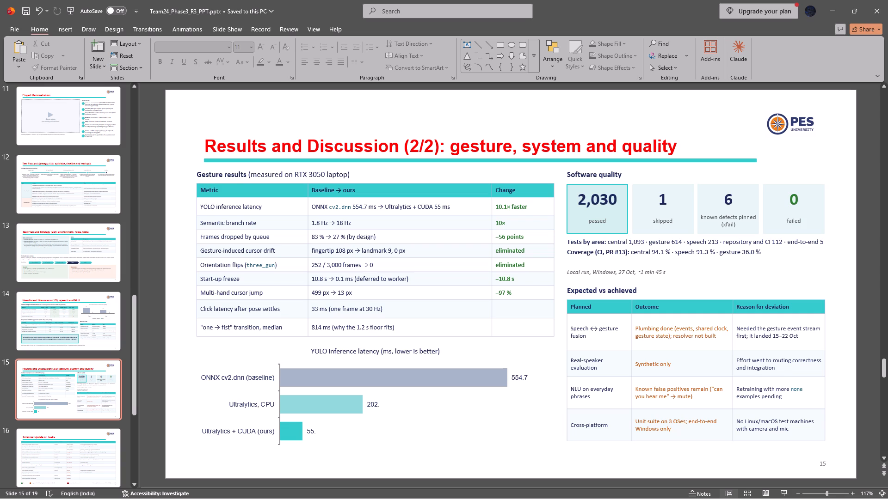
pyautogui.scroll(-1, 721, 341)
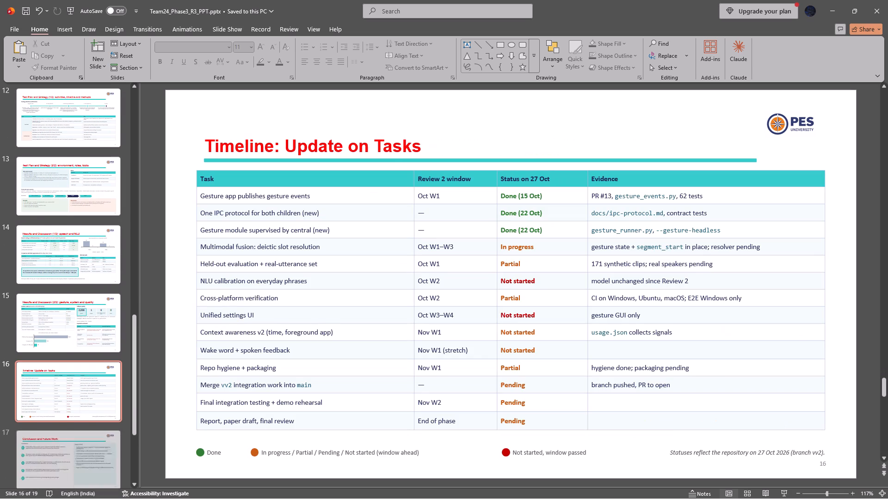
pyautogui.scroll(1, 721, 341)
pyautogui.scroll(-1, 721, 341)
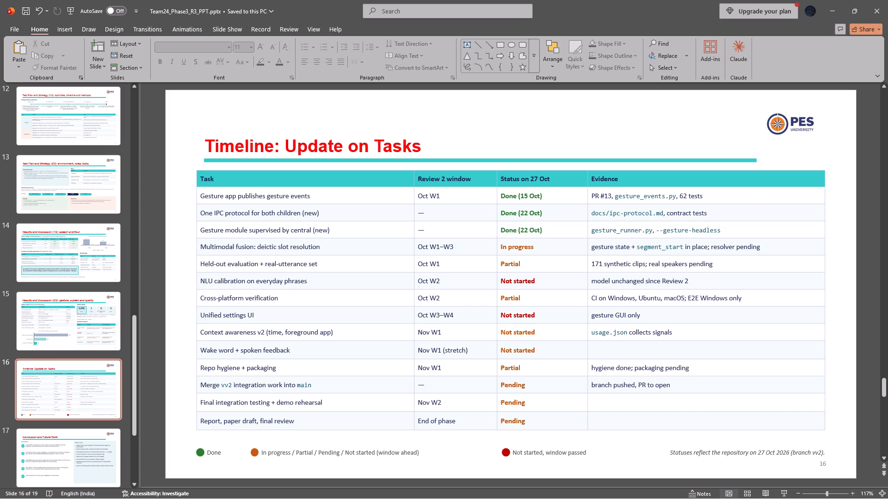
# Copy the status text "Done (15 Oct)" from the "Gesture app publishes gesture events" row of the timeline table.
pyautogui.moveTo(544, 195); pyautogui.dragTo(538, 195)
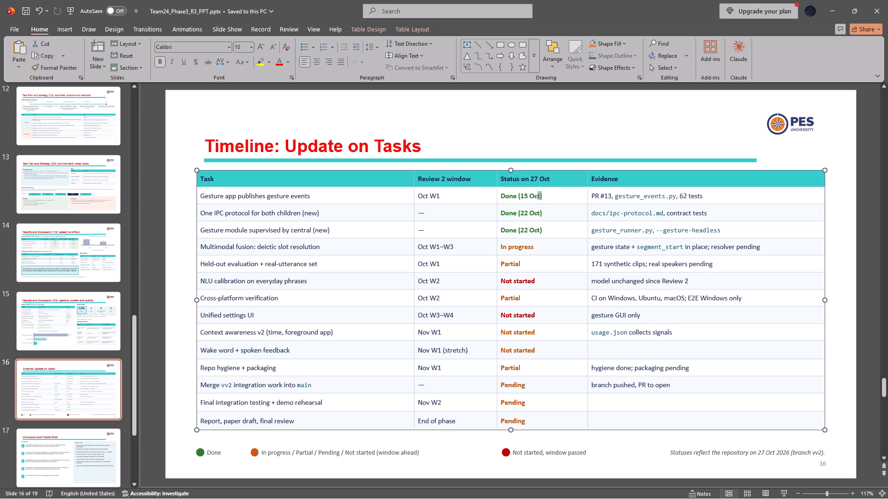
pyautogui.moveTo(538, 195); pyautogui.dragTo(503, 193)
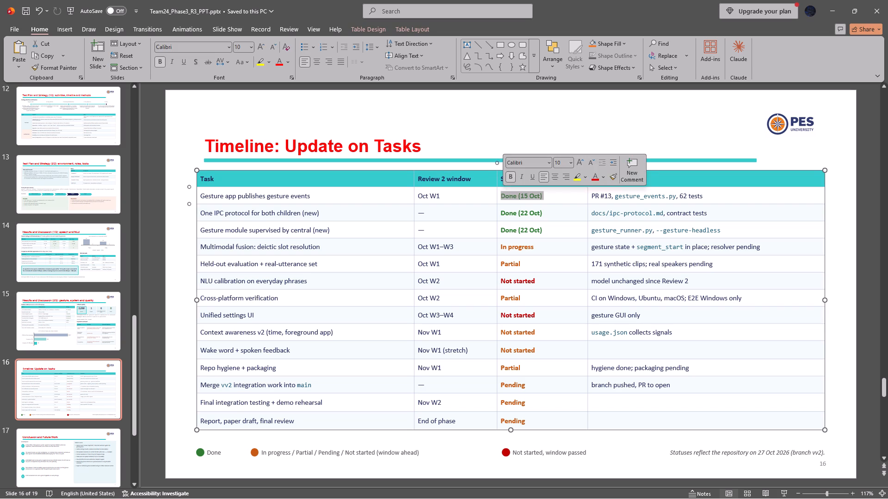
pyautogui.hotkey('ctrl', 'c')
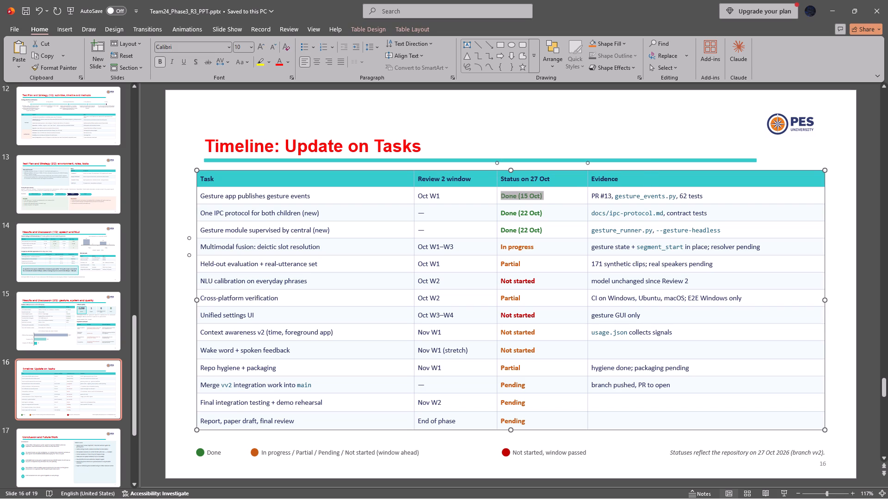
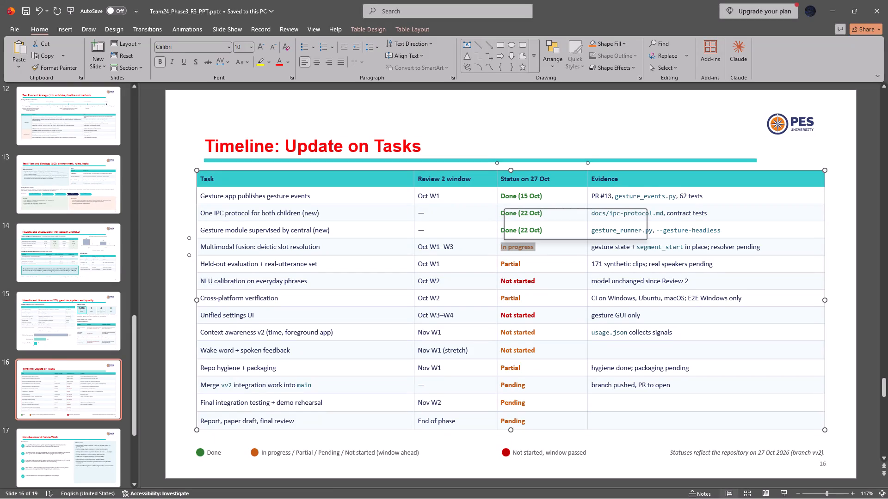
# Replace the status of the "Final integration testing + demo rehearsal" row with the copied Done text, dated "Done (26 Oct)".
pyautogui.click(532, 265)
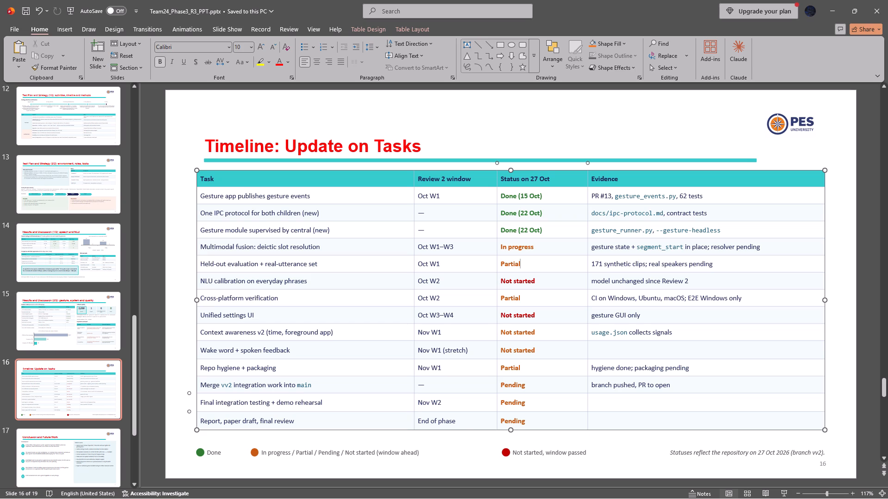
pyautogui.moveTo(531, 404); pyautogui.dragTo(530, 404)
pyautogui.moveTo(530, 404); pyautogui.dragTo(497, 403)
pyautogui.hotkey('ctrl', 'v')
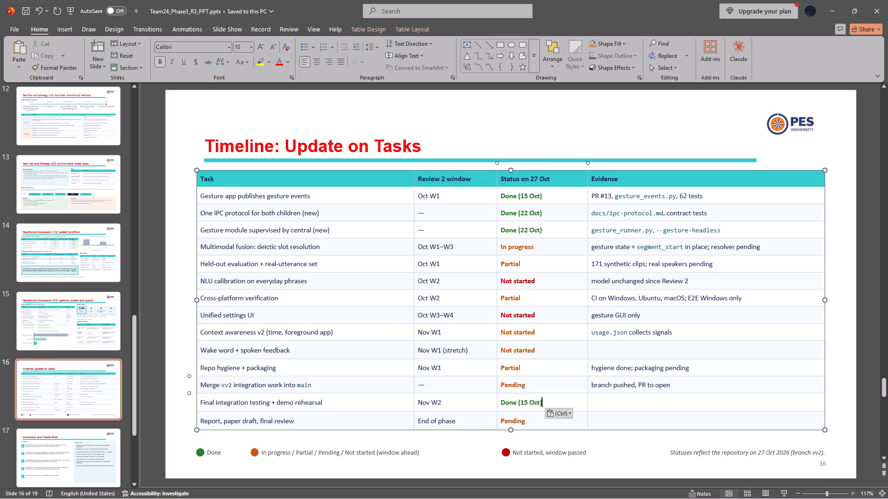
pyautogui.click(527, 404)
pyautogui.press('BackSpace')
pyautogui.press('BackSpace')
pyautogui.press('2')
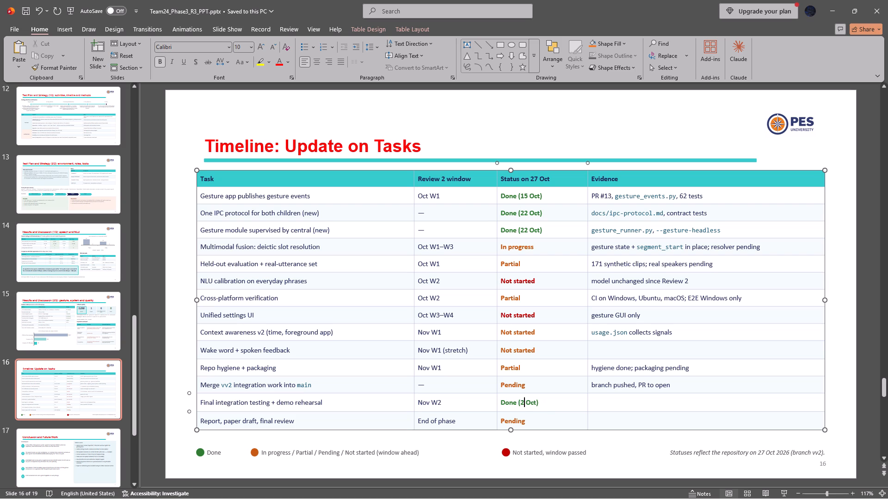
pyautogui.press('6')
# Replace the status of the "Merge vv2 integration work into main" row with the copied Done text, dated "Done (26 Oct)".
pyautogui.moveTo(529, 384); pyautogui.dragTo(502, 384)
pyautogui.hotkey('ctrl', 'v')
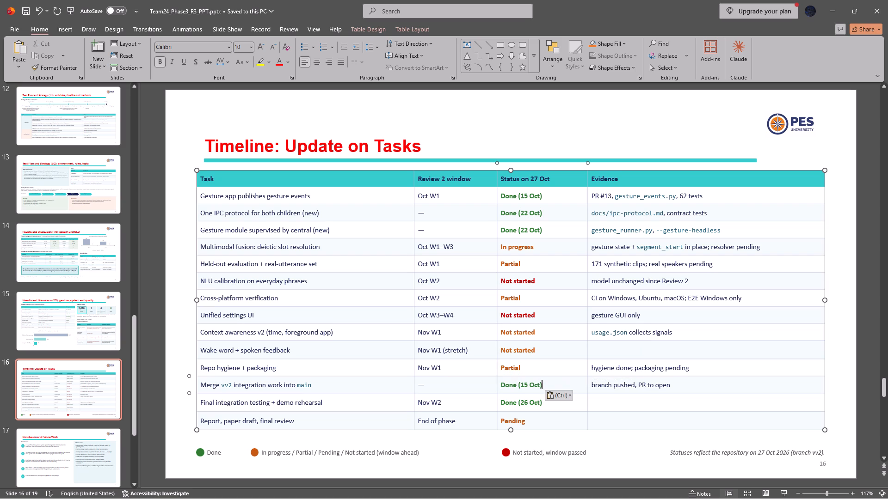
pyautogui.click(528, 385)
pyautogui.press('BackSpace')
pyautogui.press('BackSpace')
pyautogui.write('26')
# Replace the status of the "Repo hygiene + packaging" row with "Well Maintained" in the green formatting of the Done entries.
pyautogui.moveTo(520, 368); pyautogui.dragTo(513, 368)
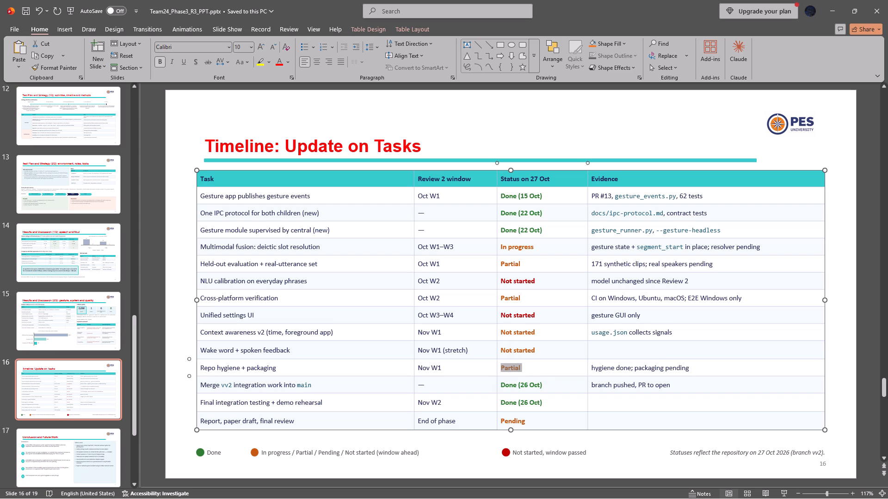
pyautogui.hotkey('ctrl', 'v')
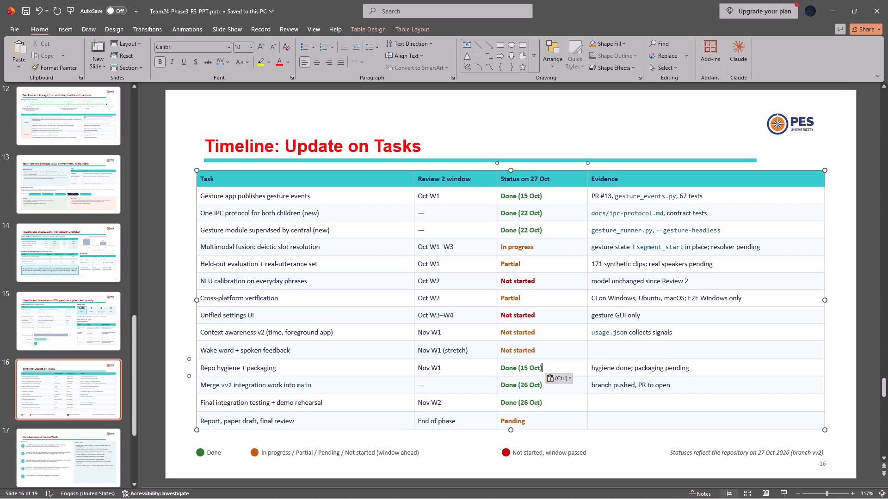
pyautogui.press('BackSpace')
pyautogui.press('BackSpace')
pyautogui.press('BackSpace')
pyautogui.press('BackSpace')
pyautogui.press('BackSpace')
pyautogui.press('BackSpace')
pyautogui.press('BackSpace')
pyautogui.press('BackSpace')
pyautogui.press('BackSpace')
pyautogui.press('BackSpace')
pyautogui.press('BackSpace')
pyautogui.press('BackSpace')
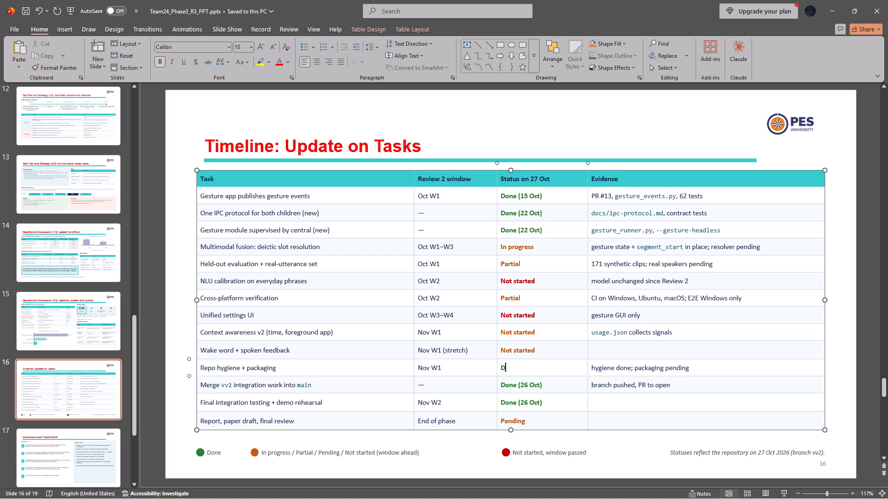
pyautogui.press('BackSpace')
pyautogui.write('wel')
pyautogui.press('BackSpace')
pyautogui.press('BackSpace')
pyautogui.press('BackSpace')
pyautogui.write('Well Maintained')
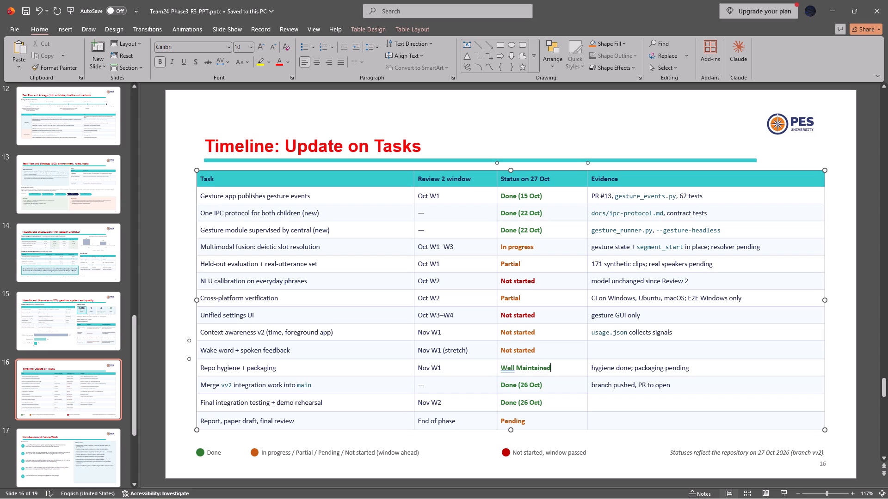
# Change the status of the "Wake word + spoken feedback" row to "Pending".
pyautogui.moveTo(537, 350); pyautogui.dragTo(509, 353)
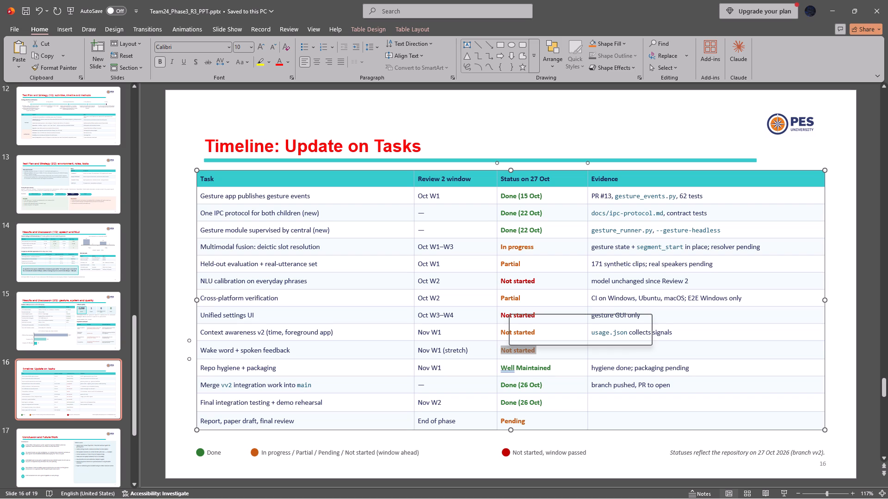
pyautogui.write('Pe')
pyautogui.write('nding')
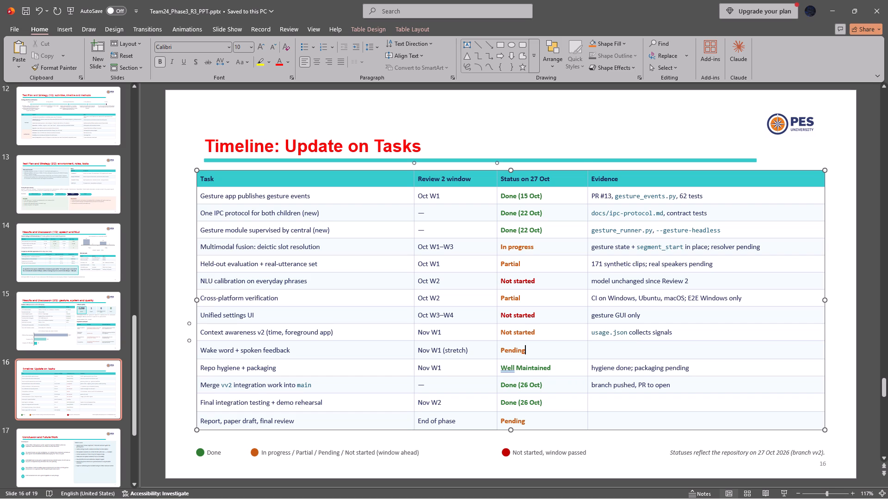
# Replace the status of the "Context awareness v2" row with the copied Done text, dated "Done (24 Oct)".
pyautogui.moveTo(541, 334); pyautogui.dragTo(505, 334)
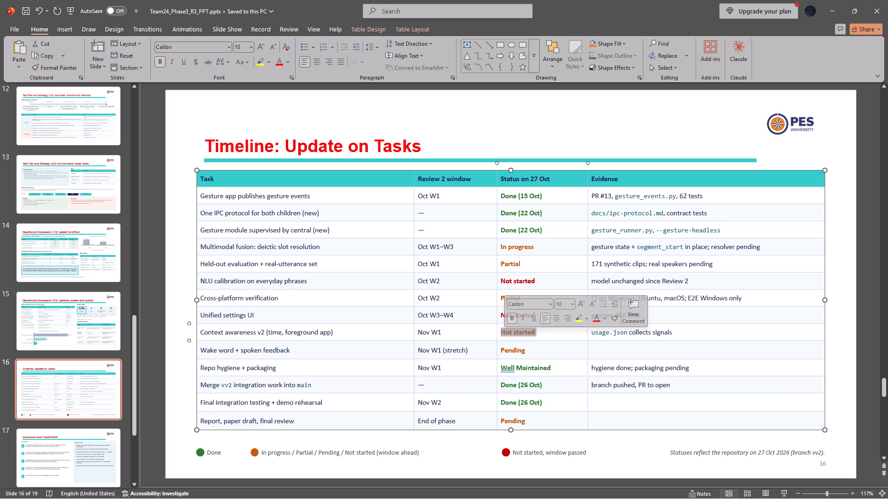
pyautogui.hotkey('ctrl', 'v')
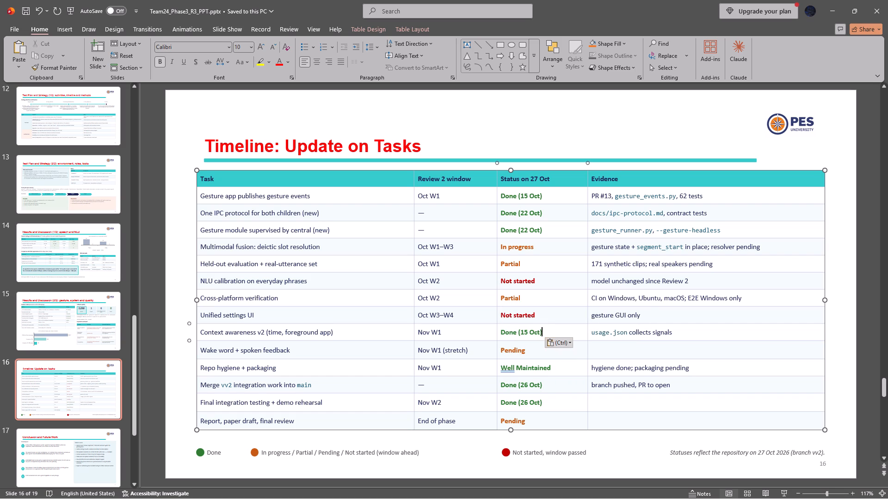
pyautogui.click(527, 333)
pyautogui.press('BackSpace')
pyautogui.press('BackSpace')
pyautogui.write('24')
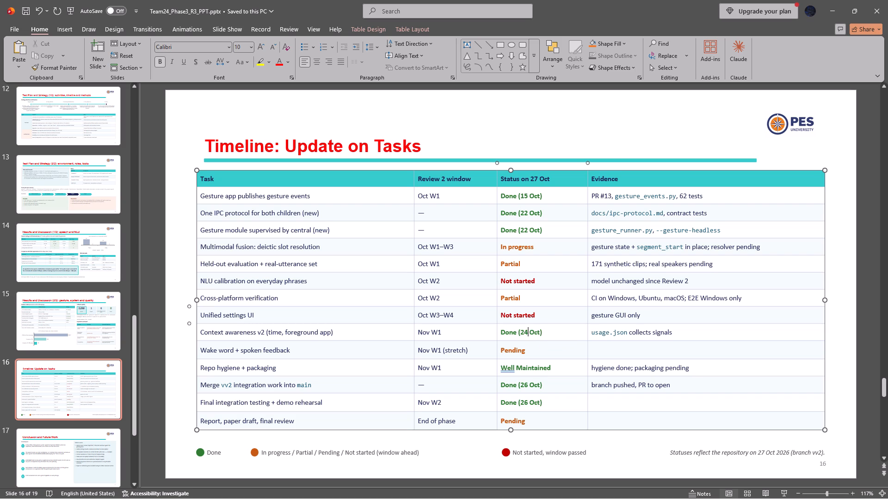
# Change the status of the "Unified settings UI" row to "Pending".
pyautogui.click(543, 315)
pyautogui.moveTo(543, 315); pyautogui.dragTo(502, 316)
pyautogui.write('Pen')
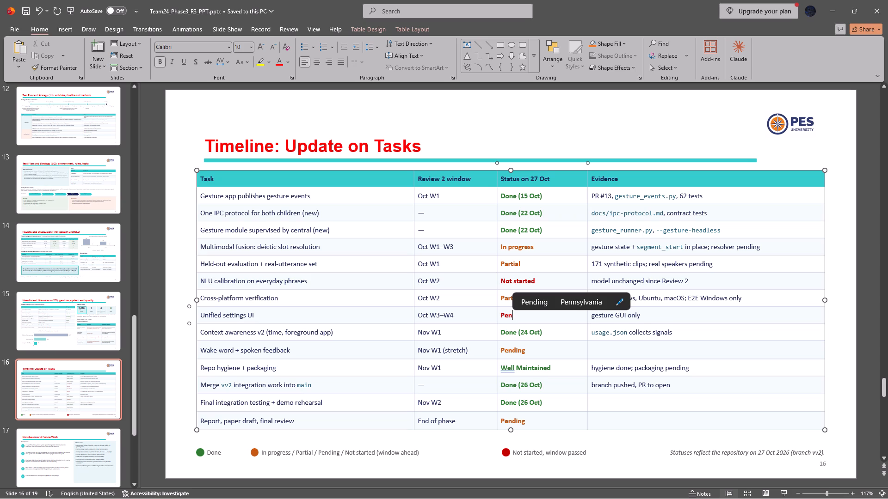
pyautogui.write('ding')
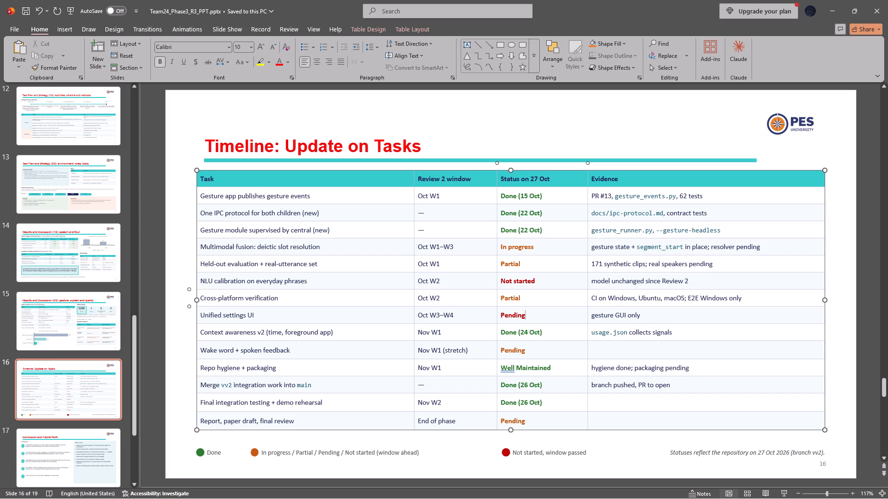
# Replace the status of the "NLU calibration on everyday phrases" row with the copied Done text, dated "Done (20 Oct)".
pyautogui.moveTo(536, 279); pyautogui.dragTo(501, 278)
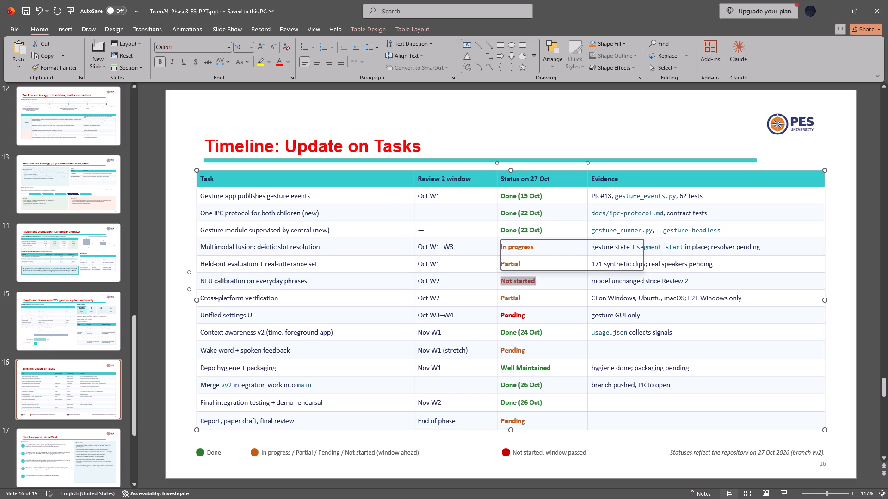
pyautogui.hotkey('ctrl', 'v')
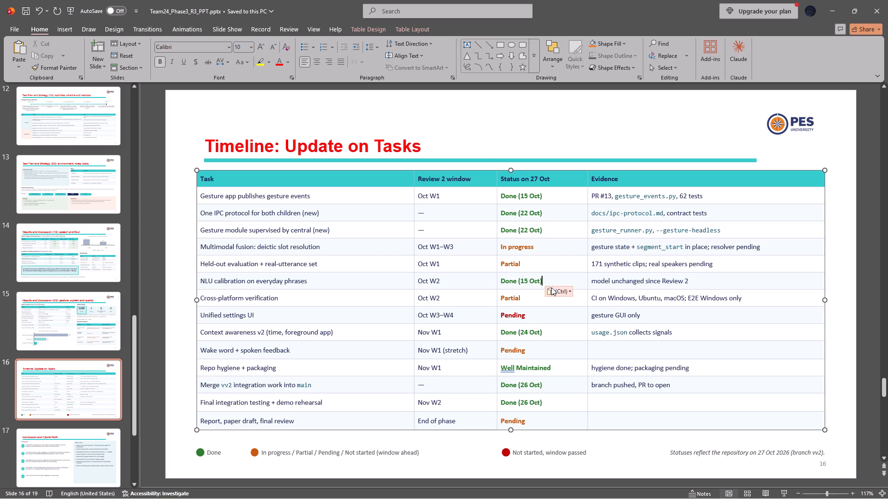
pyautogui.click(527, 279)
pyautogui.press('BackSpace')
pyautogui.press('BackSpace')
pyautogui.write('20')
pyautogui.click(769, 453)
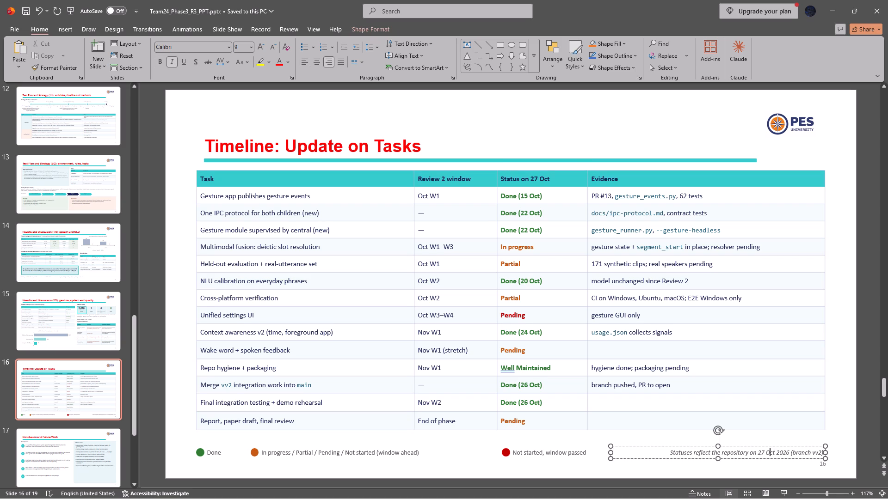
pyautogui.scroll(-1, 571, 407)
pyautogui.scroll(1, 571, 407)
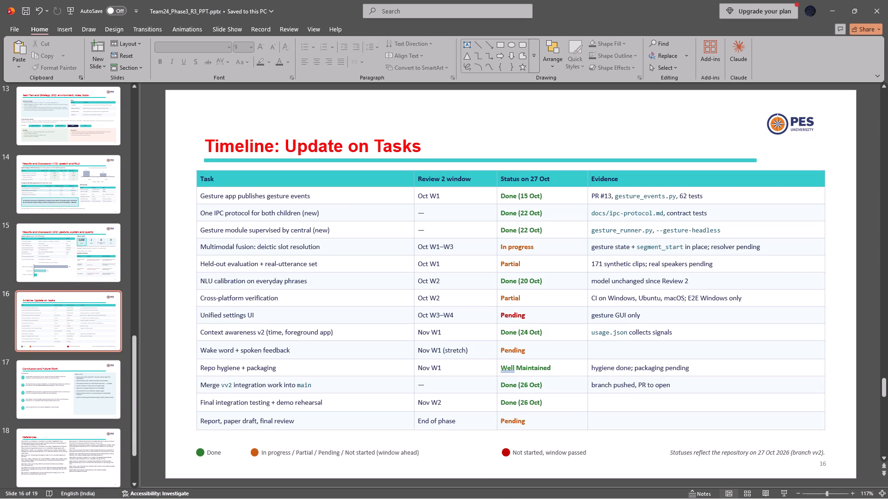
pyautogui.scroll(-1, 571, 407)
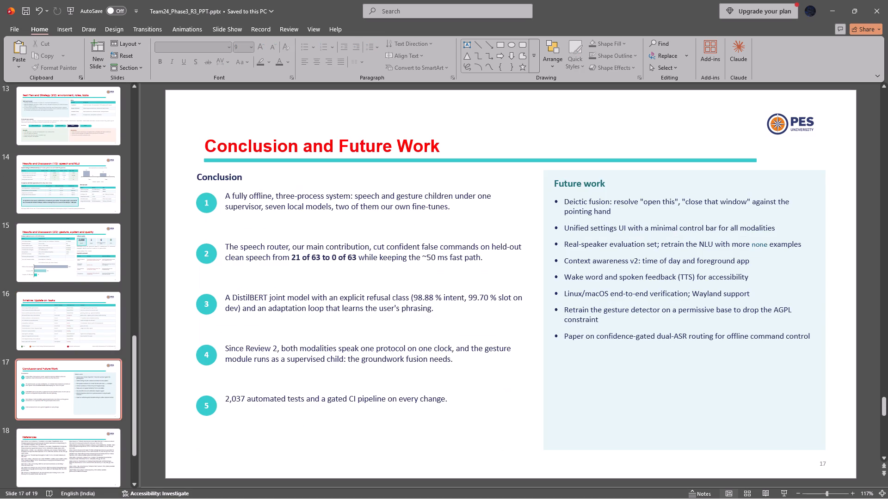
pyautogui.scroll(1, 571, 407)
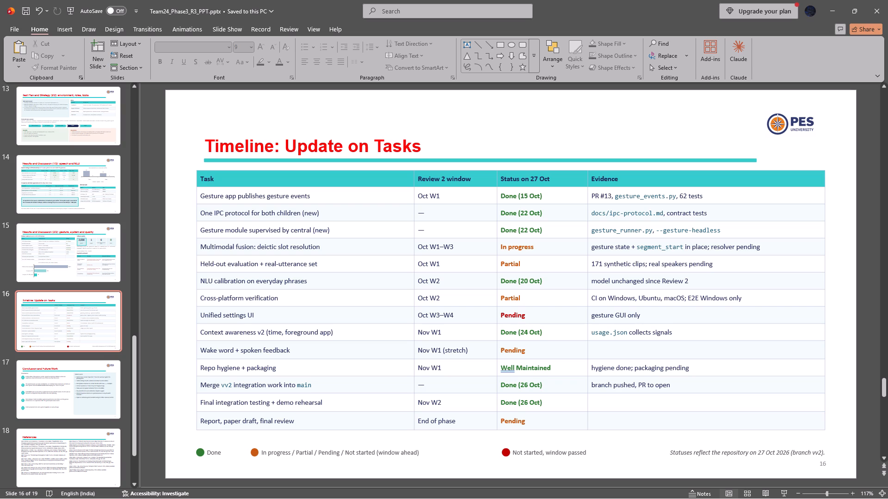
# Copy the orange "Partial" status from the "Cross-platform verification" row and use it as the status of the "Unified settings UI" row.
pyautogui.moveTo(524, 315); pyautogui.dragTo(517, 315)
pyautogui.click(505, 298)
pyautogui.moveTo(524, 298); pyautogui.dragTo(524, 298)
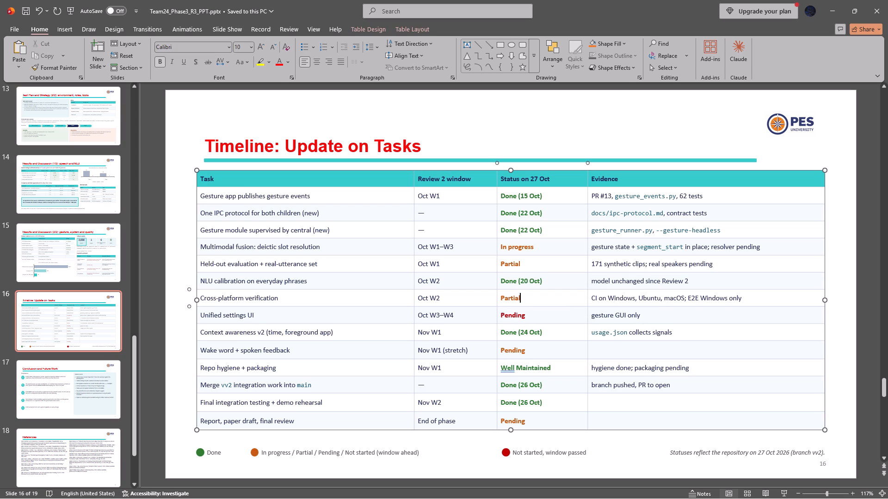
pyautogui.moveTo(524, 298); pyautogui.dragTo(504, 301)
pyautogui.hotkey('ctrl', 'c')
pyautogui.click(529, 315)
pyautogui.moveTo(529, 315); pyautogui.dragTo(506, 315)
pyautogui.hotkey('ctrl', 'v')
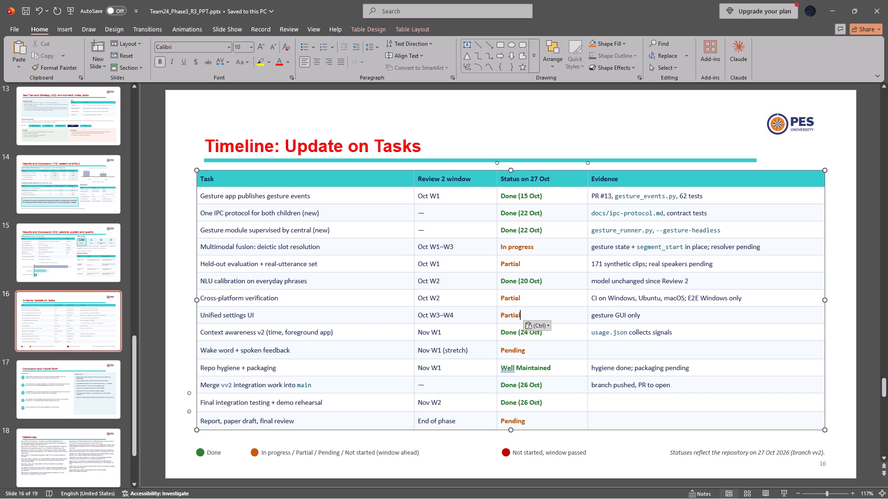
# Change the font colour of the "Partial" statuses in the "Cross-platform verification" and "Unified settings UI" rows to standard yellow.
pyautogui.click(530, 353)
pyautogui.moveTo(526, 320); pyautogui.dragTo(506, 304)
pyautogui.rightClick(517, 298)
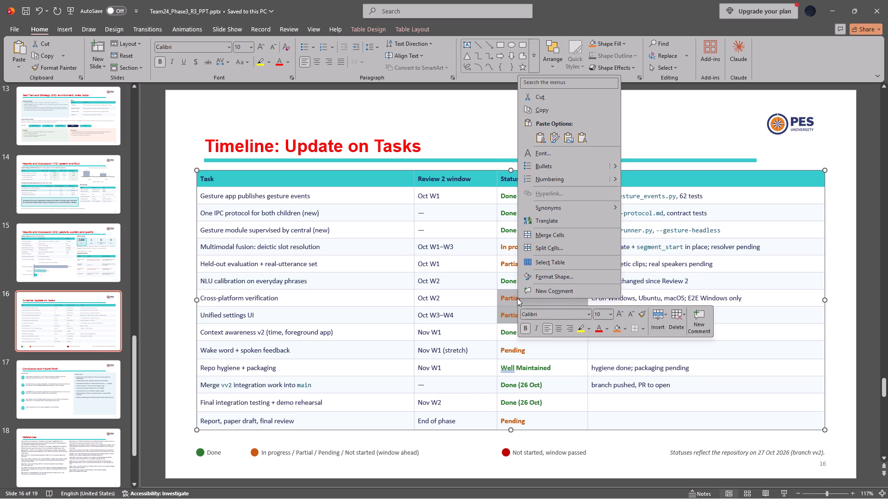
pyautogui.click(605, 329)
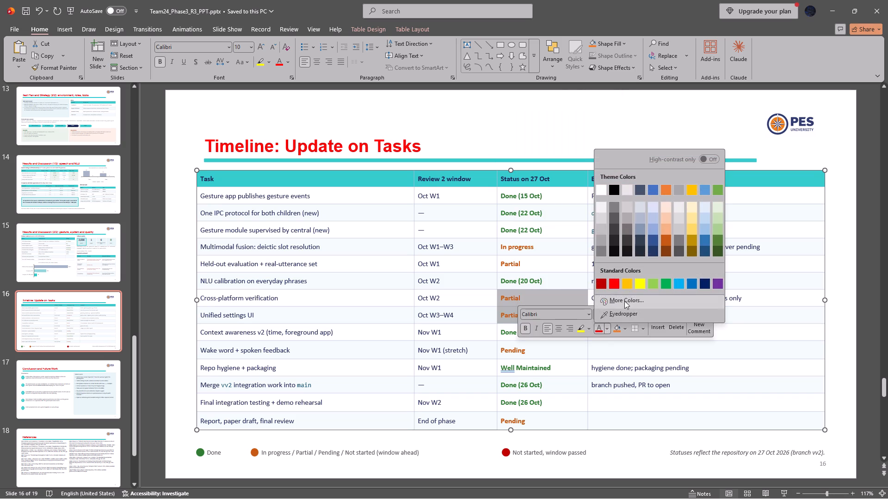
pyautogui.click(642, 283)
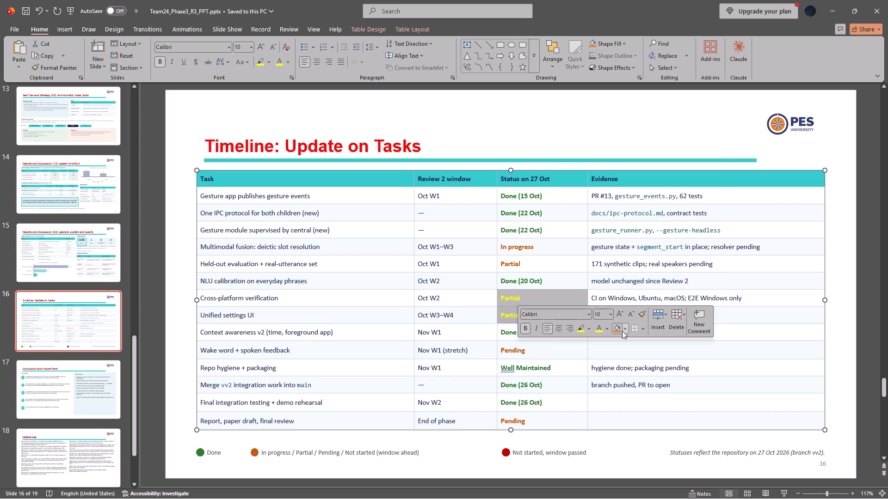
# Recolour the "Partial" statuses in the "Cross-platform verification" and "Unified settings UI" rows to a yellow-green from the extended standard colours.
pyautogui.click(607, 329)
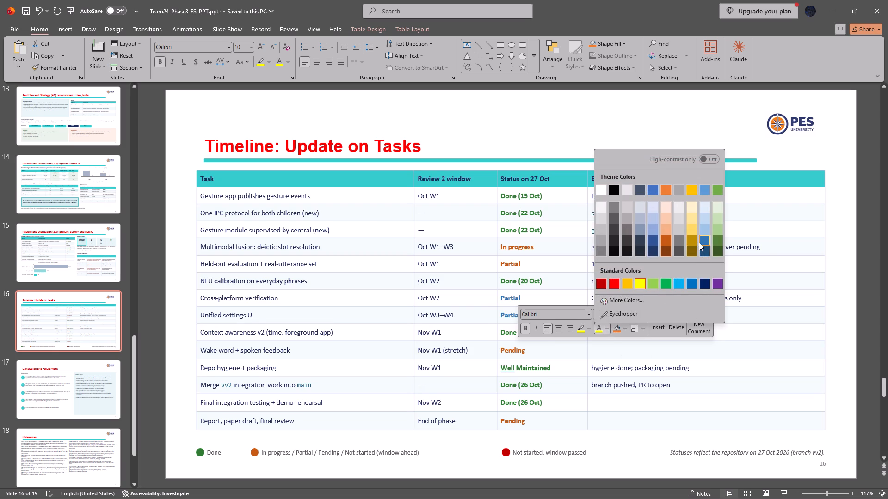
pyautogui.click(604, 299)
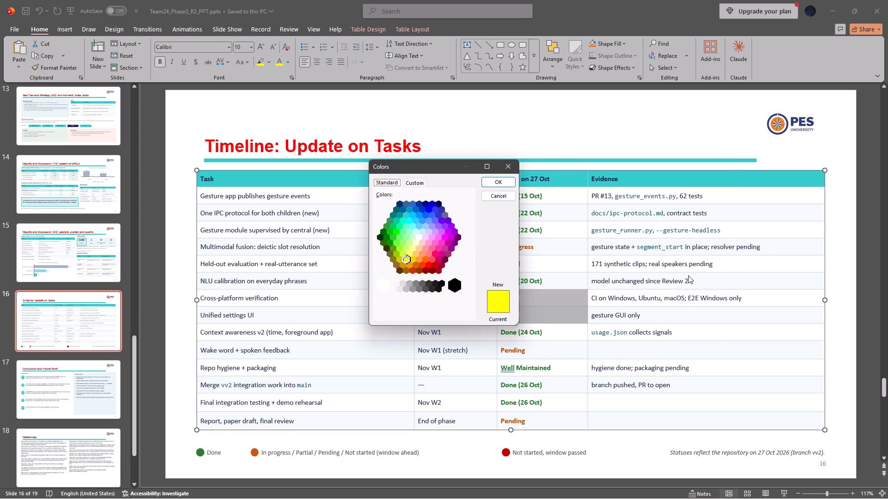
pyautogui.click(398, 255)
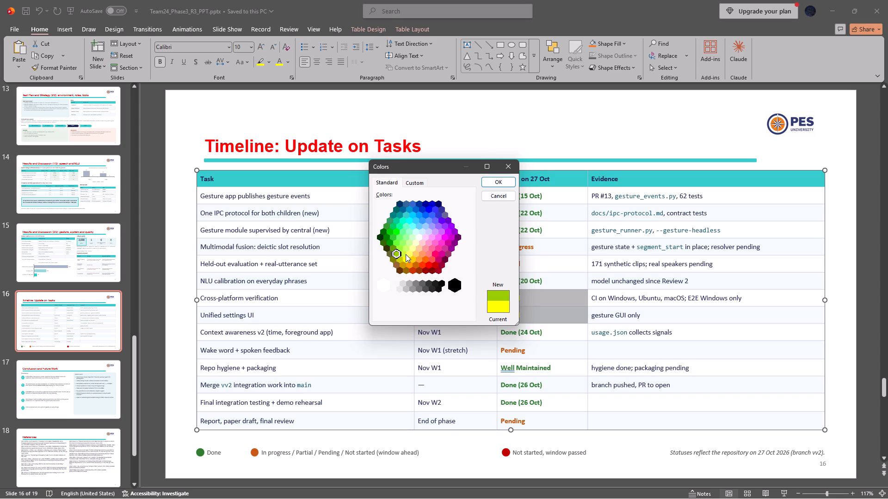
pyautogui.click(499, 179)
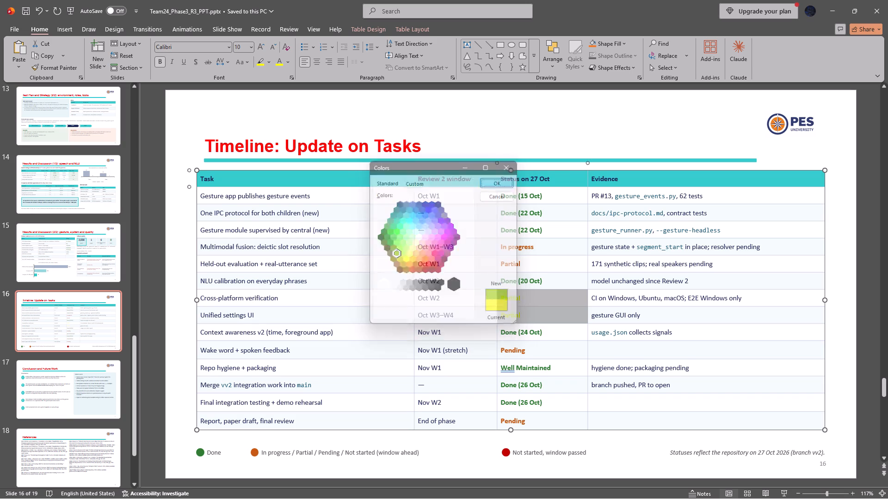
pyautogui.click(594, 360)
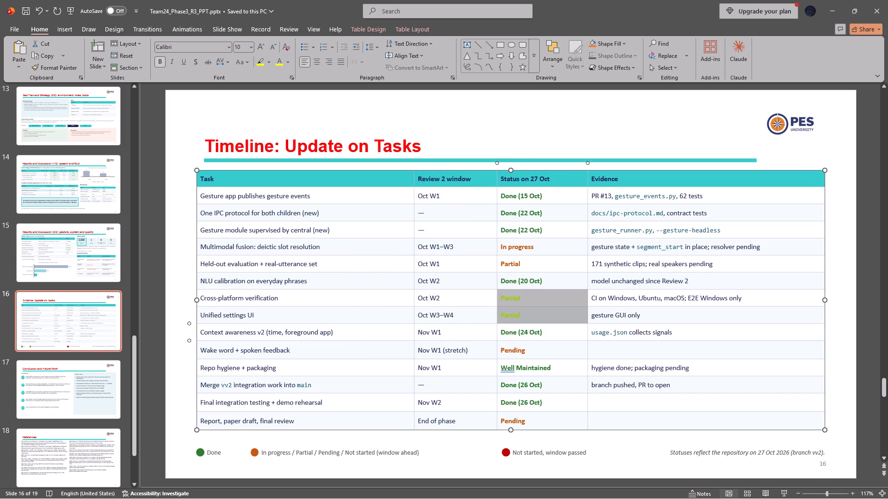
pyautogui.click(538, 316)
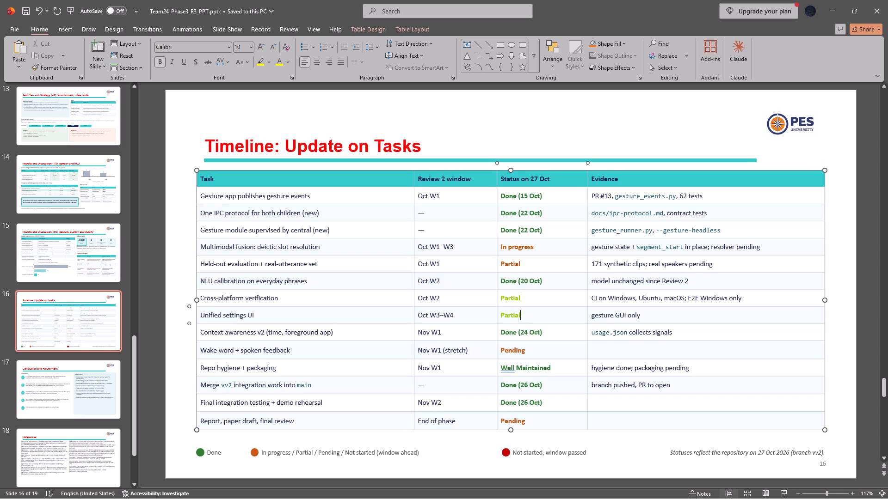
# Apply the recent yellow-green font colour to the "In progress" and "Partial" statuses in the "Multimodal fusion" and "Held-out evaluation" rows.
pyautogui.moveTo(523, 267); pyautogui.dragTo(501, 248)
pyautogui.rightClick(516, 249)
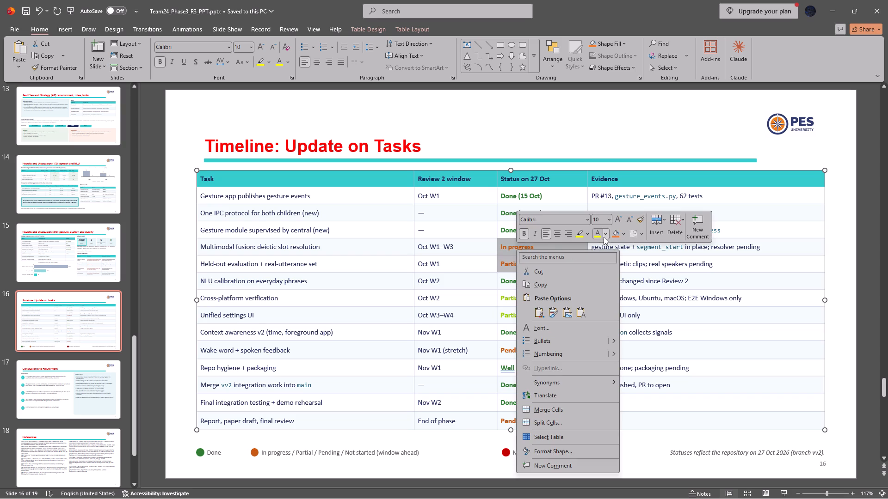
pyautogui.click(604, 235)
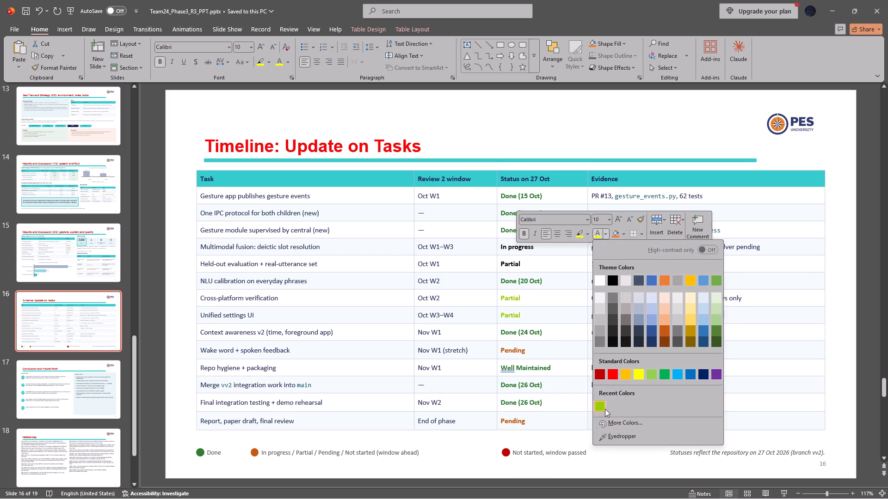
pyautogui.click(600, 406)
pyautogui.click(558, 353)
pyautogui.click(839, 391)
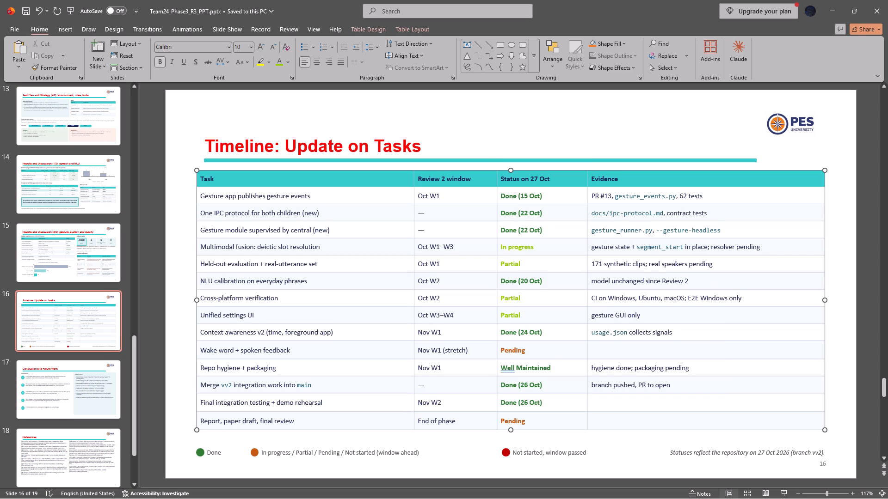
# On slide 17, delete the "Context awareness v2: time of day and foreground app" bullet from the Future work list.
pyautogui.scroll(-1, 657, 335)
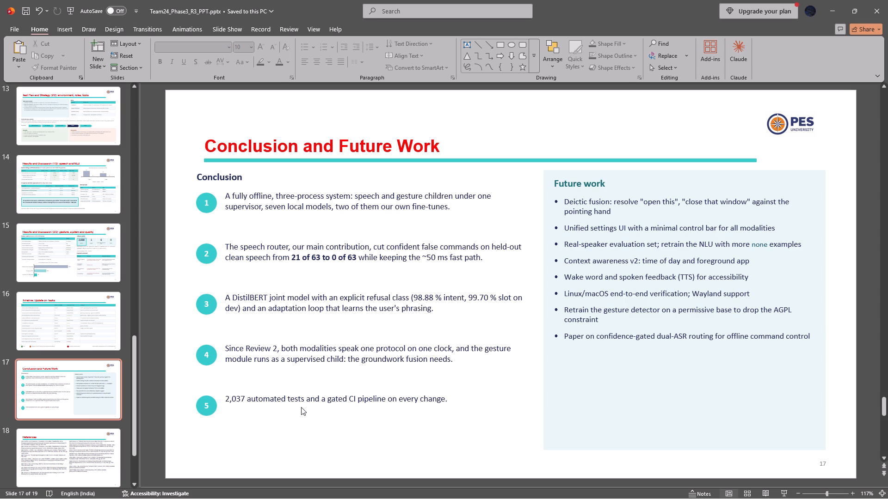
pyautogui.click(208, 402)
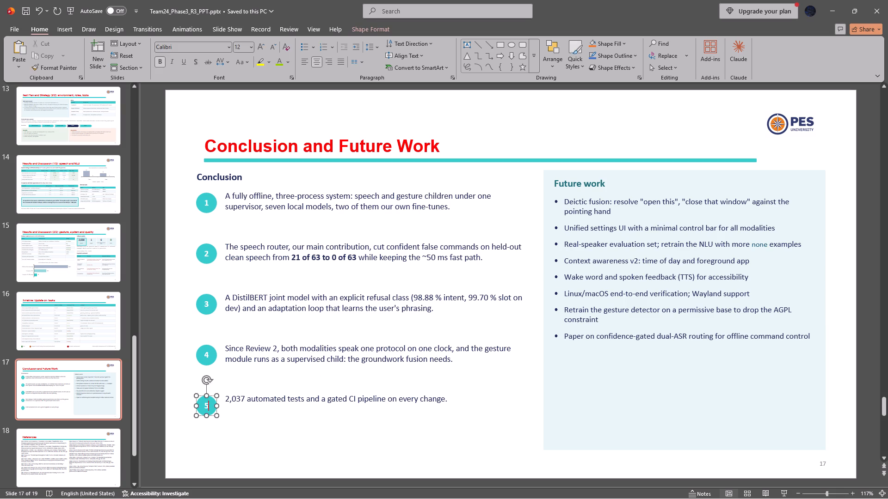
pyautogui.click(288, 396)
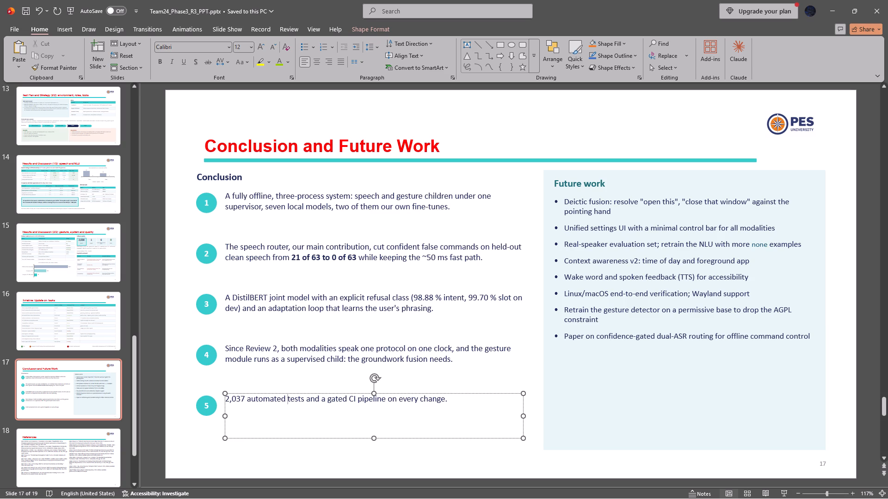
pyautogui.moveTo(757, 264); pyautogui.dragTo(558, 262)
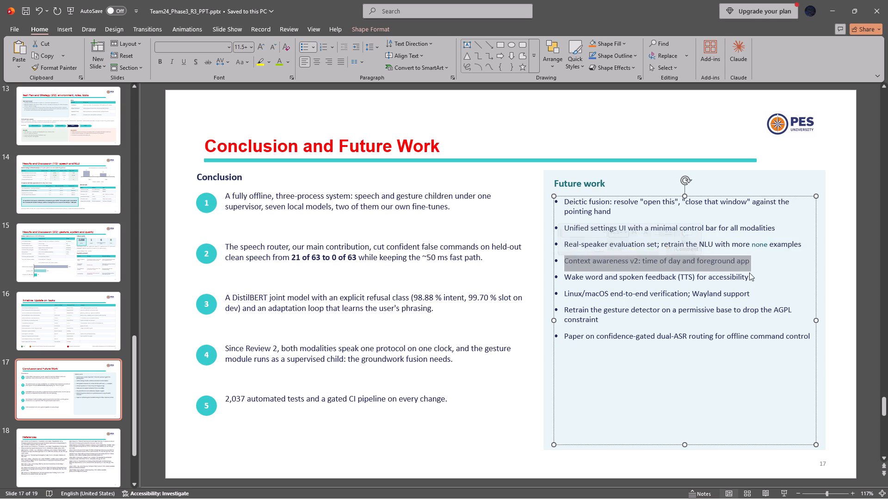
pyautogui.click(768, 268)
pyautogui.moveTo(761, 270); pyautogui.dragTo(549, 257)
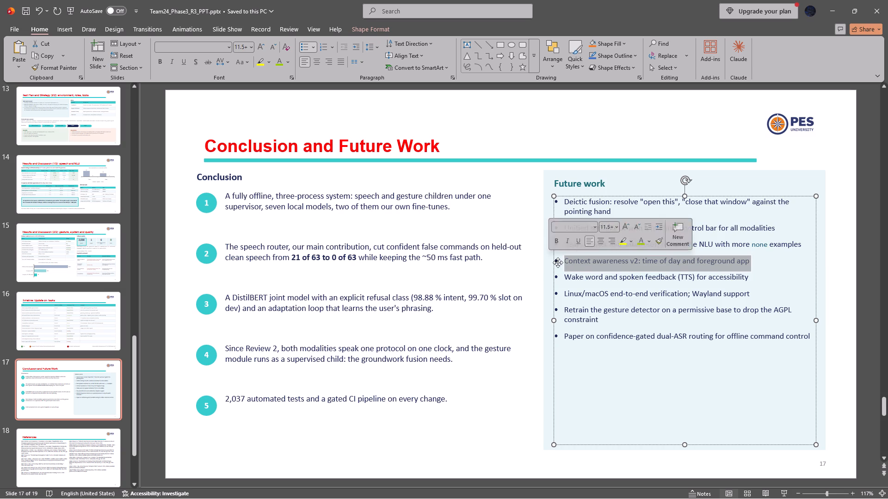
pyautogui.press('BackSpace')
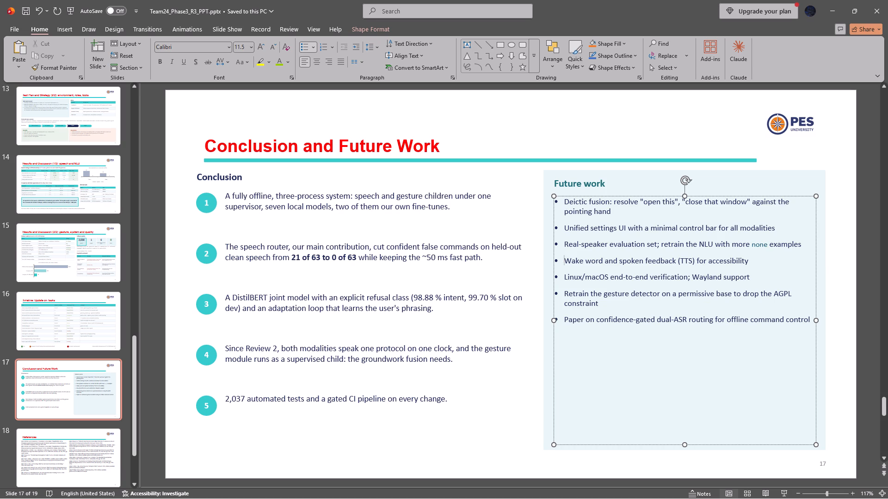
# Cut the "Deictic fusion" bullet out of the Future work list.
pyautogui.moveTo(612, 212); pyautogui.dragTo(557, 203)
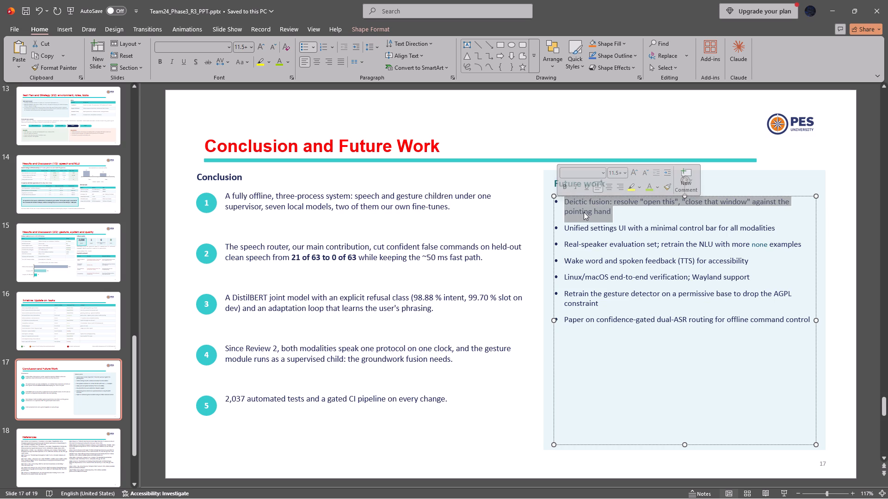
pyautogui.hotkey('ctrl', 'x')
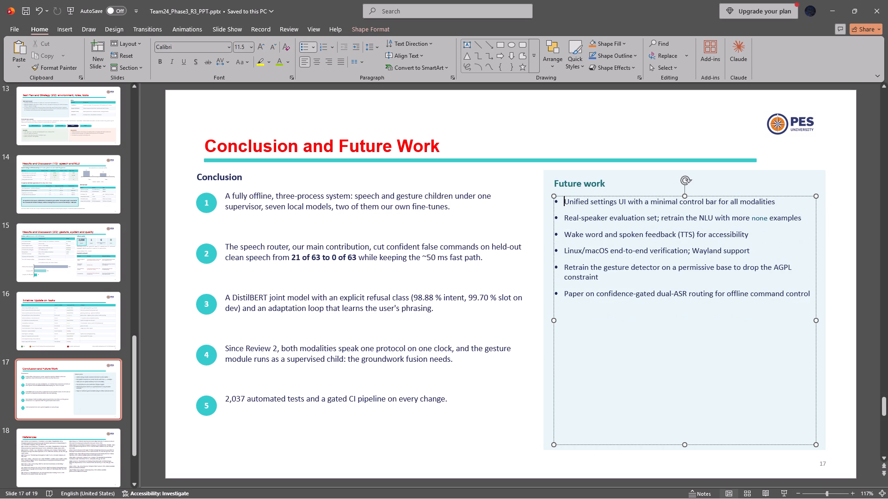
# Move the Conclusion's "2,037 automated tests" text and its numbered circle down together to widen the gap below point 4.
pyautogui.click(259, 378)
pyautogui.click(268, 372)
pyautogui.click(426, 353)
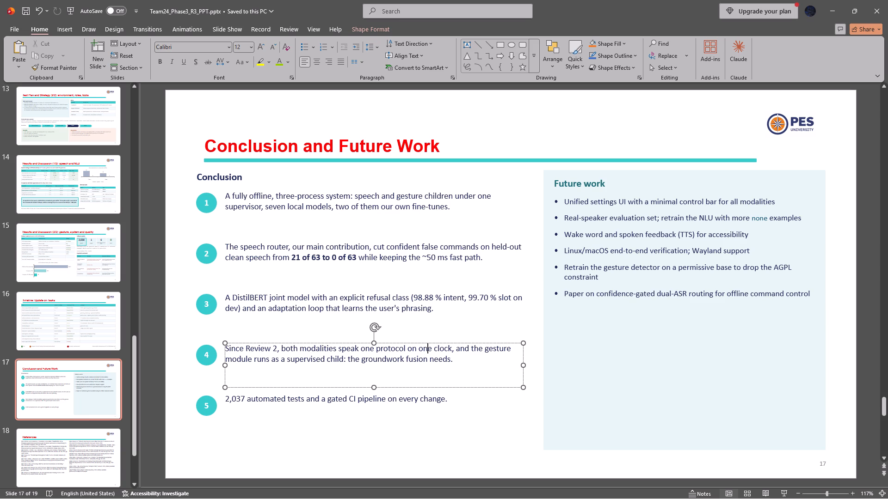
pyautogui.click(295, 326)
pyautogui.moveTo(178, 374); pyautogui.dragTo(494, 434)
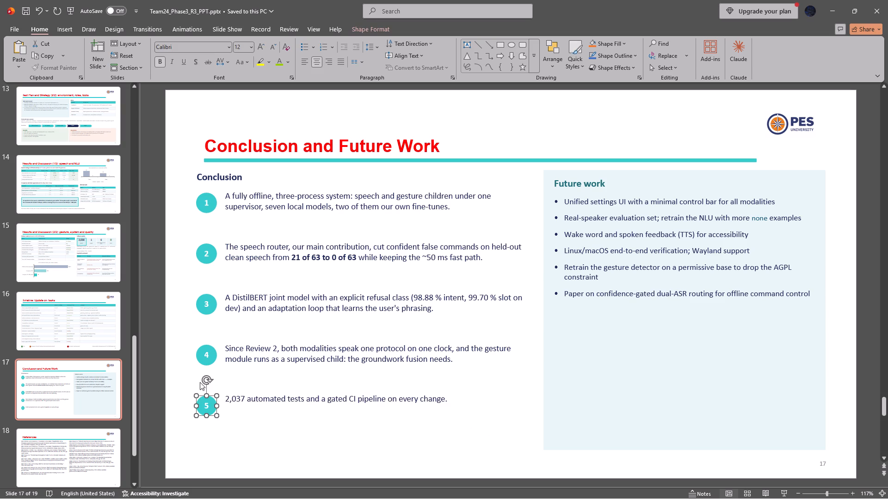
pyautogui.click(173, 376)
pyautogui.moveTo(176, 373); pyautogui.dragTo(626, 440)
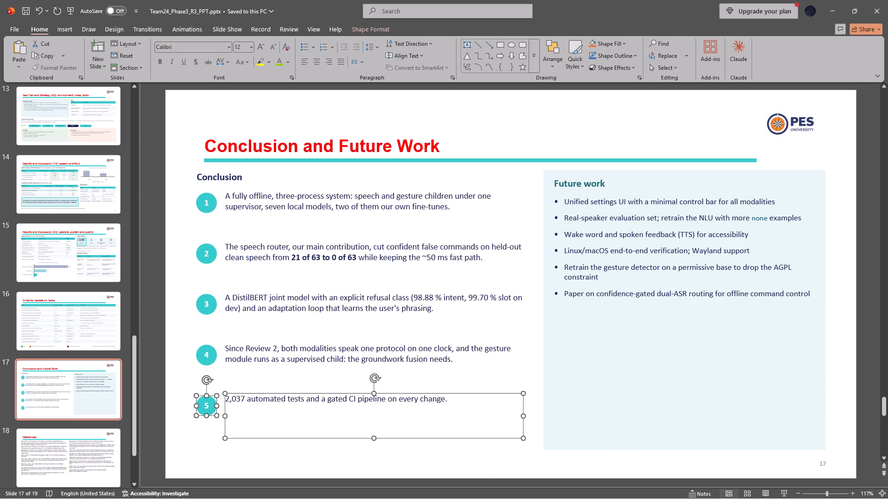
pyautogui.press('Down')
pyautogui.press('Down')
pyautogui.press('Down')
pyautogui.press('Down')
pyautogui.press('Down')
pyautogui.press('Down')
pyautogui.press('Down')
pyautogui.press('Down')
pyautogui.press('Down')
pyautogui.press('Down')
pyautogui.press('Down')
pyautogui.press('Down')
pyautogui.press('Down')
pyautogui.press('Down')
pyautogui.press('Down')
pyautogui.press('Down')
pyautogui.press('Down')
pyautogui.press('Down')
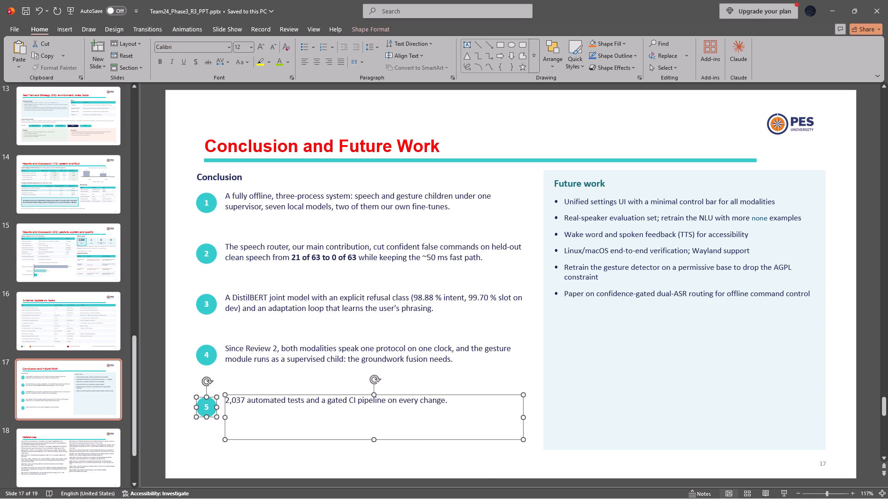
pyautogui.press('Down')
pyautogui.press('Down')
pyautogui.press('Down')
pyautogui.press('Down')
pyautogui.press('Down')
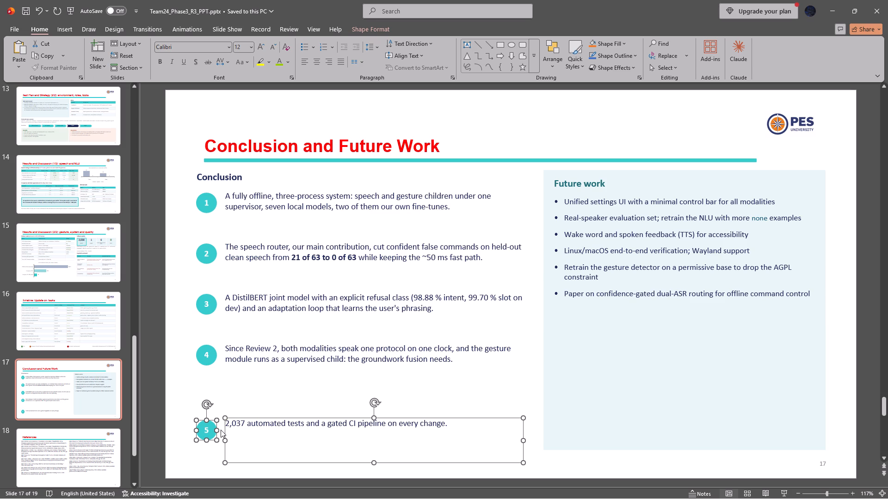
# Renumber the circle beside the "2,037 automated tests" point as 6.
pyautogui.click(207, 429)
pyautogui.press('BackSpace')
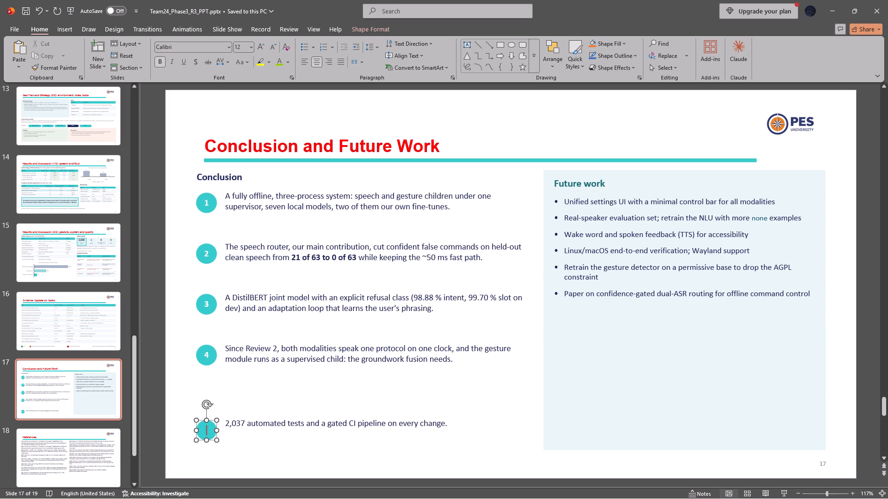
pyautogui.press('6')
# Nudge the "2,037 automated tests" text box down until its text line is level with the number in its circle.
pyautogui.click(253, 427)
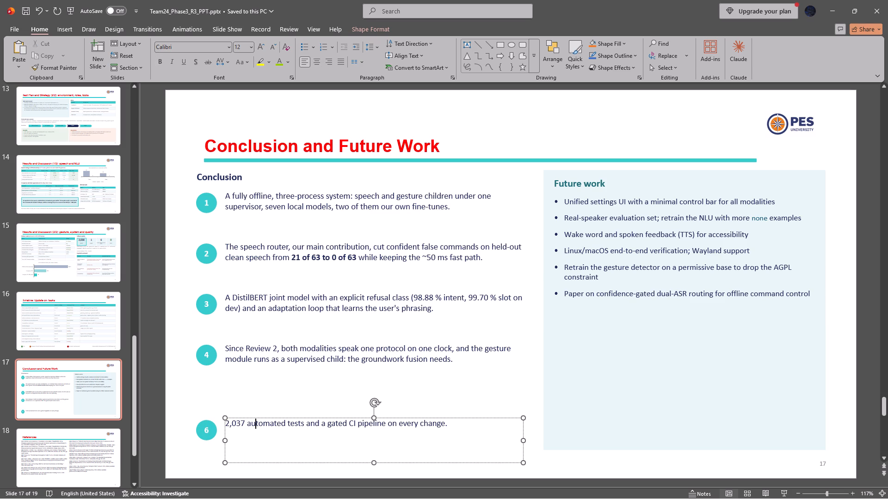
pyautogui.click(319, 462)
pyautogui.press('Down')
pyautogui.press('Down')
pyautogui.press('Down')
pyautogui.press('Down')
pyautogui.press('Down')
pyautogui.press('Down')
pyautogui.press('Down')
pyautogui.press('Down')
pyautogui.press('Down')
pyautogui.press('Down')
pyautogui.press('Down')
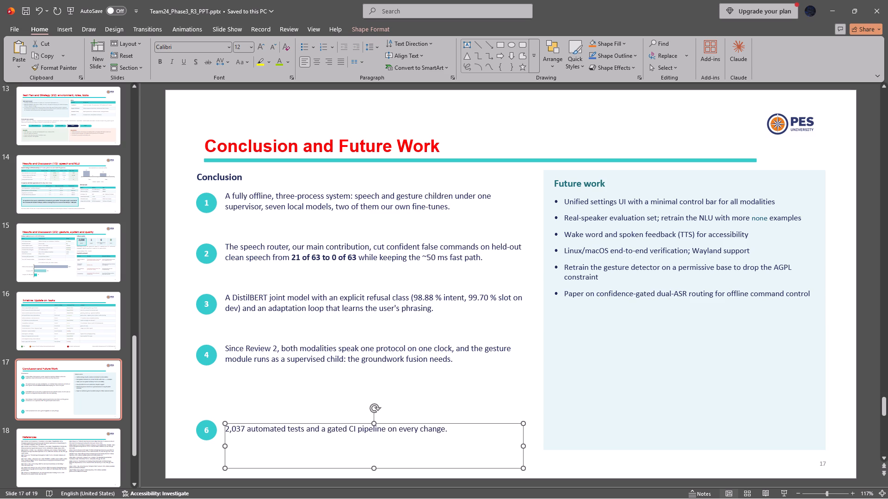
pyautogui.press('Down')
pyautogui.press('Down')
pyautogui.press('Down')
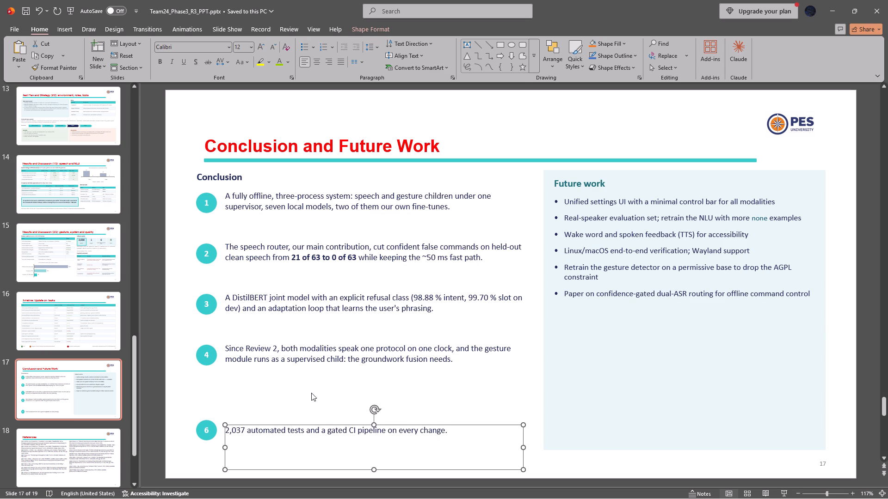
pyautogui.click(425, 452)
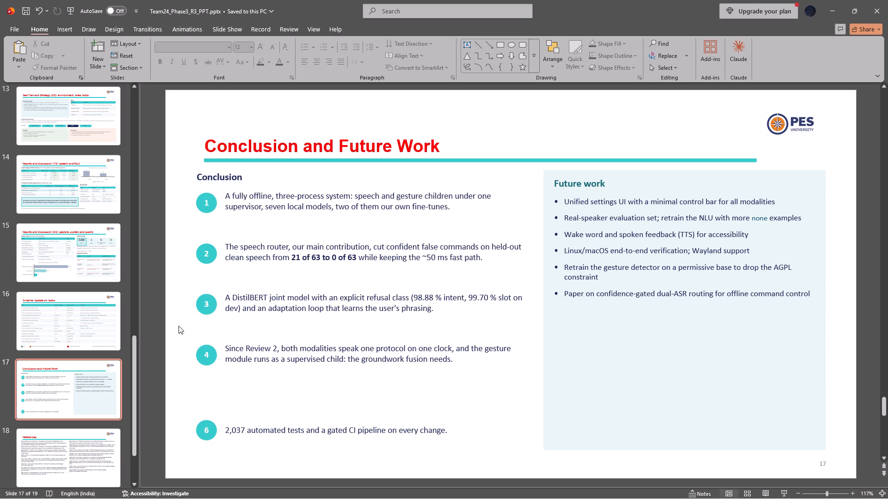
# Move the "Since Review 2" conclusion text and its numbered circle down together, opening a gap below point 3.
pyautogui.moveTo(179, 326); pyautogui.dragTo(592, 385)
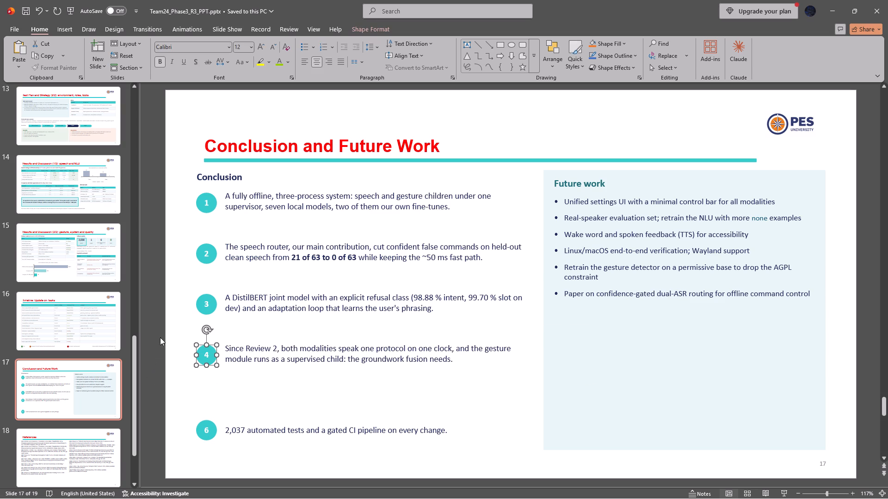
pyautogui.moveTo(171, 316); pyautogui.dragTo(595, 396)
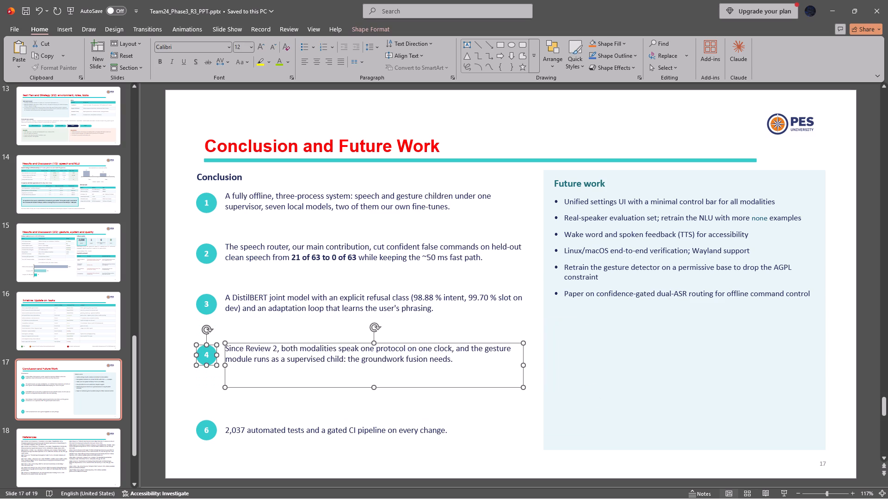
pyautogui.press('Down')
pyautogui.press('Down')
pyautogui.press('Down')
pyautogui.press('Down')
pyautogui.press('Down')
pyautogui.press('Down')
pyautogui.press('Down')
pyautogui.press('Down')
pyautogui.press('Down')
pyautogui.press('Down')
pyautogui.press('Down')
pyautogui.press('Down')
pyautogui.press('Down')
pyautogui.press('Down')
pyautogui.press('Down')
pyautogui.press('Down')
pyautogui.press('Down')
pyautogui.press('Down')
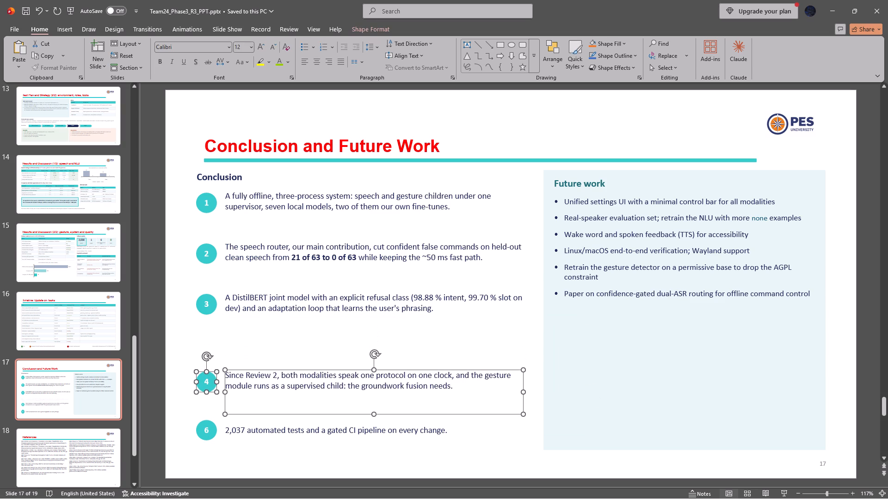
# Renumber the circle beside the "Since Review 2" point as 5.
pyautogui.click(207, 381)
pyautogui.press('BackSpace')
pyautogui.press('5')
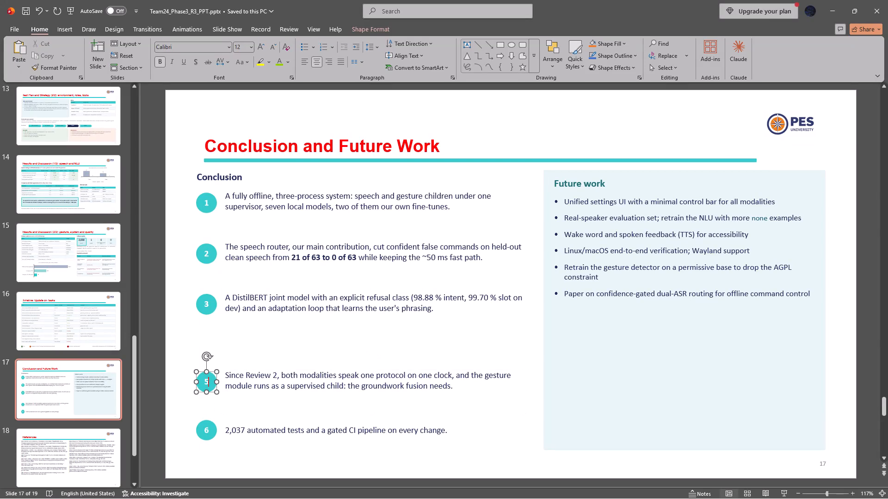
pyautogui.click(290, 346)
# Duplicate conclusion point 3's text box and numbered circle together and align the copy in the gap between points 3 and 5.
pyautogui.moveTo(187, 274); pyautogui.dragTo(570, 334)
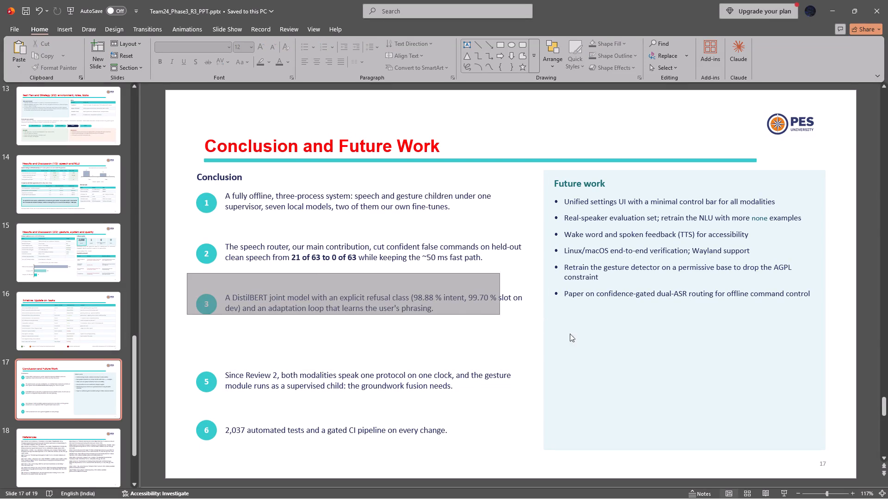
pyautogui.moveTo(570, 334); pyautogui.dragTo(592, 335)
pyautogui.moveTo(176, 268); pyautogui.dragTo(575, 359)
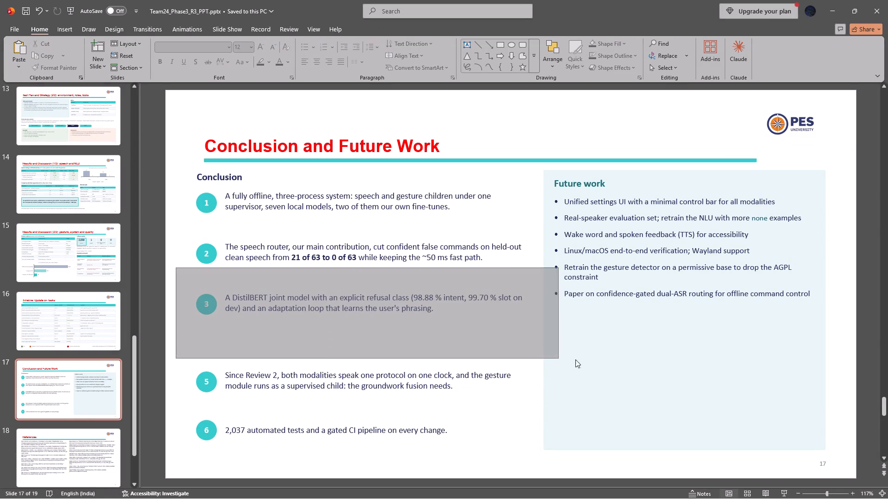
pyautogui.moveTo(575, 359); pyautogui.dragTo(593, 355)
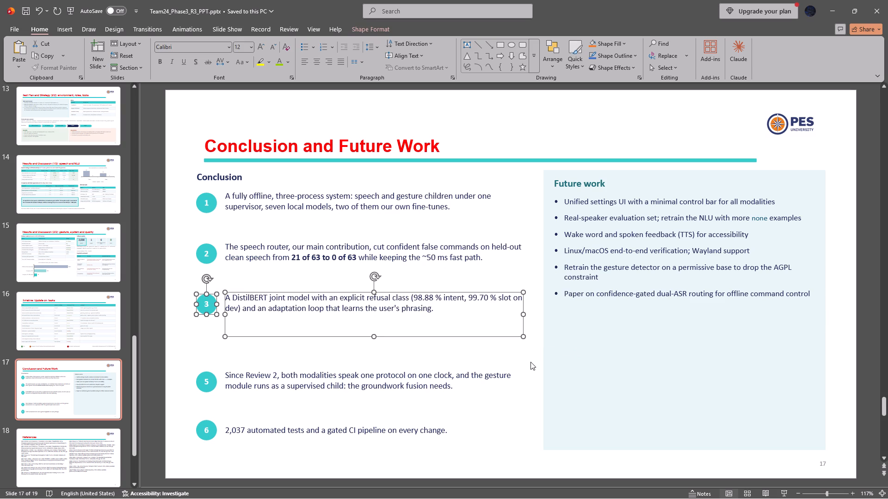
pyautogui.hotkey('ctrl', 'd')
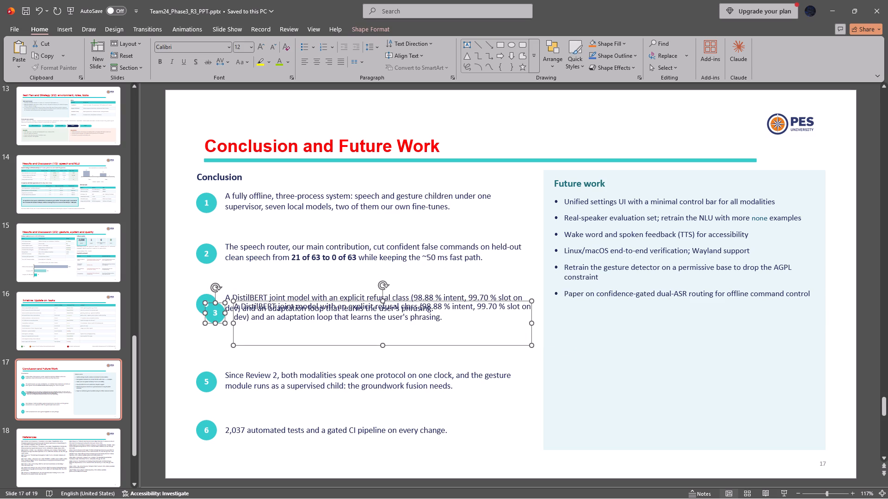
pyautogui.moveTo(426, 346); pyautogui.dragTo(423, 377)
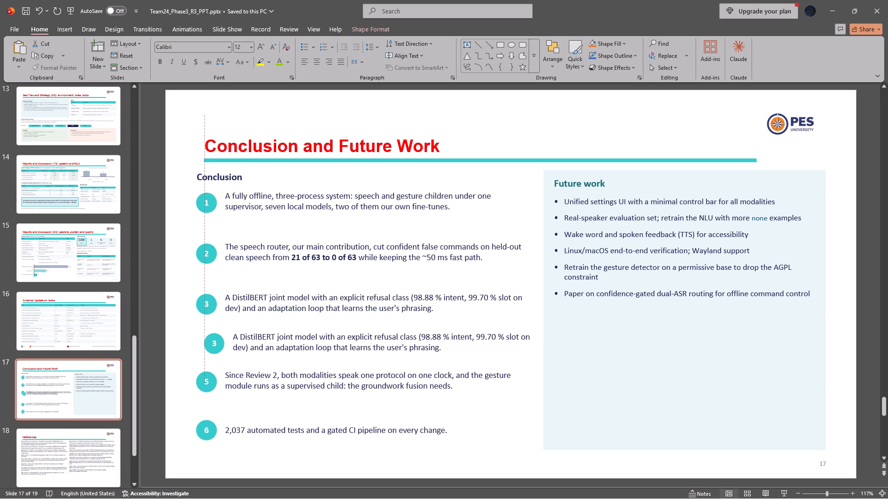
pyautogui.moveTo(423, 377); pyautogui.dragTo(417, 377)
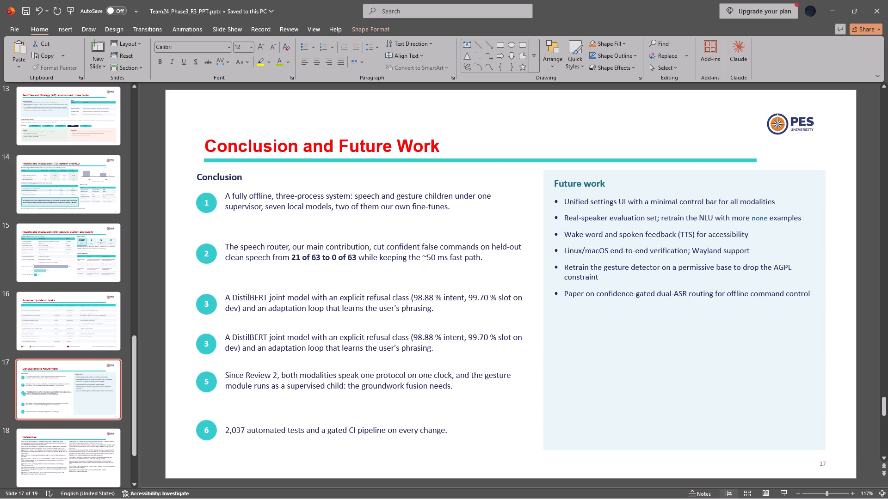
pyautogui.moveTo(417, 377); pyautogui.dragTo(417, 377)
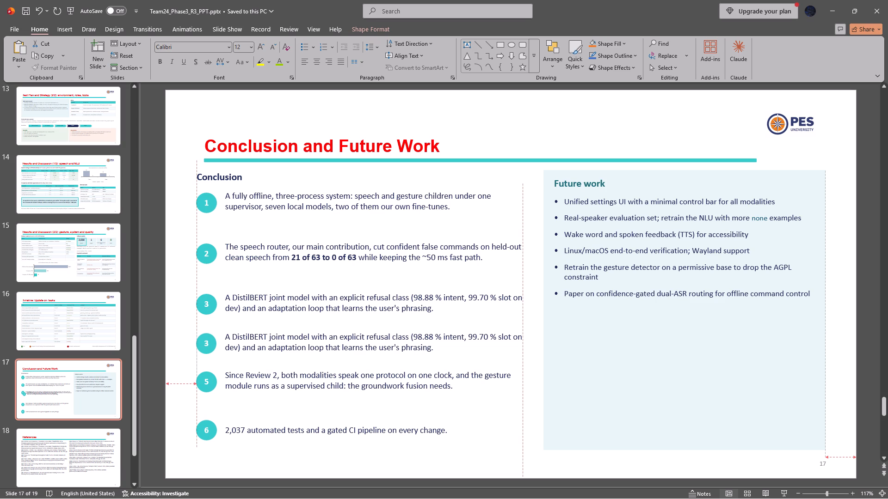
pyautogui.moveTo(417, 377); pyautogui.dragTo(417, 376)
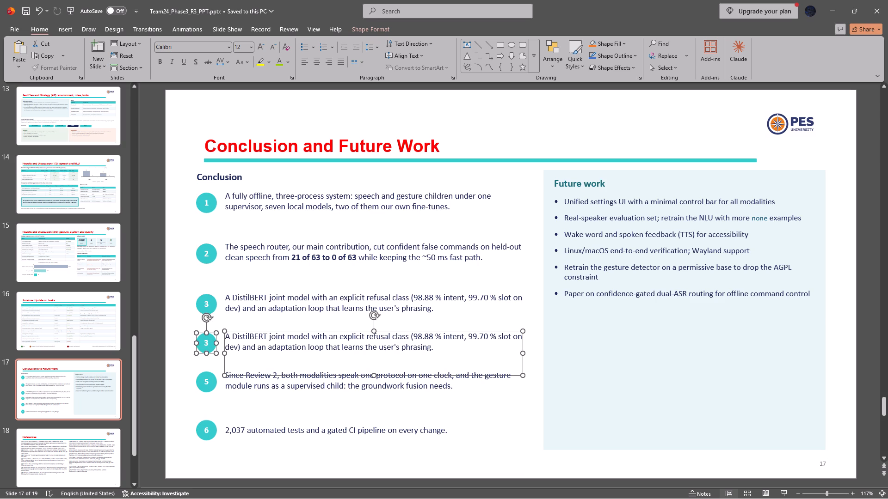
# Renumber the duplicated point's circle as 4.
pyautogui.click(207, 342)
pyautogui.press('BackSpace')
pyautogui.press('4')
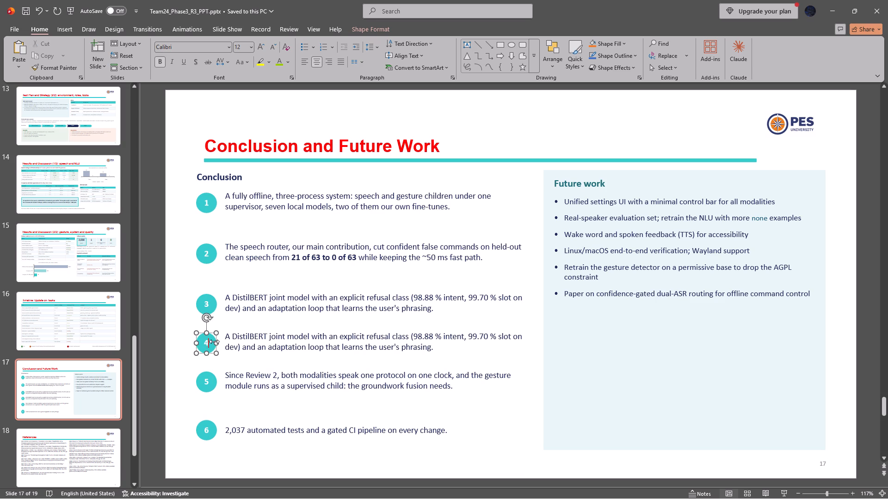
# Replace point 4's text with the copied line: Deictic fusion: resolve "open this", "close that window" against the pointing hand.
pyautogui.click(429, 350)
pyautogui.moveTo(432, 347); pyautogui.dragTo(404, 345)
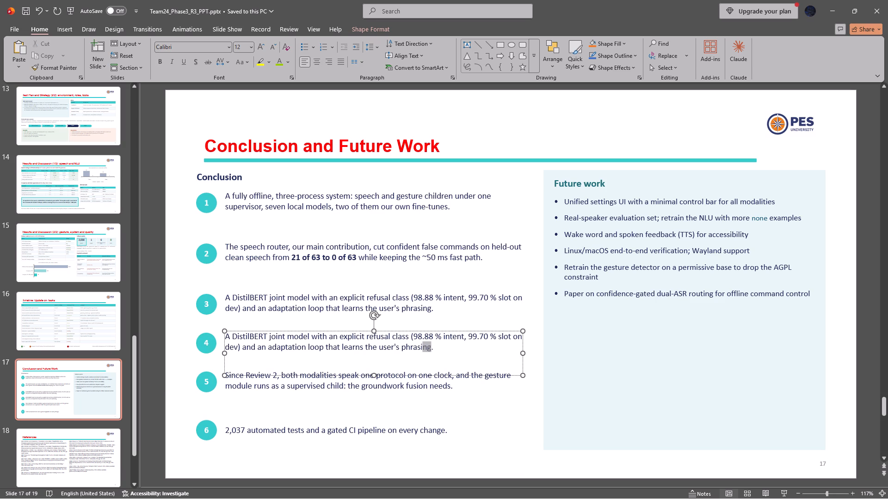
pyautogui.moveTo(404, 345); pyautogui.dragTo(234, 340)
pyautogui.hotkey('ctrl', 'v')
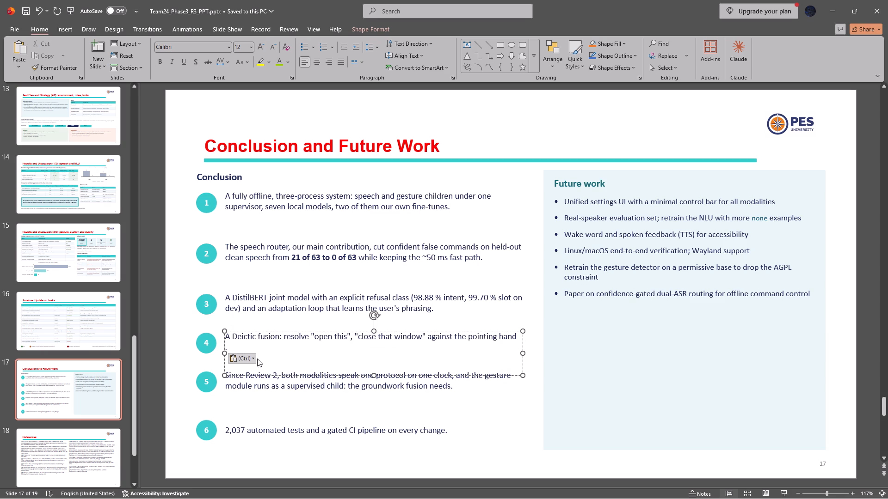
pyautogui.click(231, 337)
pyautogui.press('BackSpace')
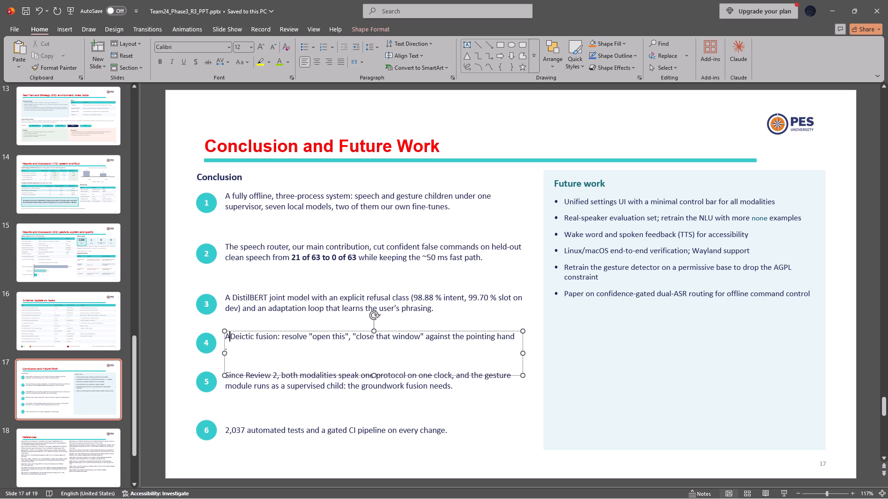
pyautogui.press('BackSpace')
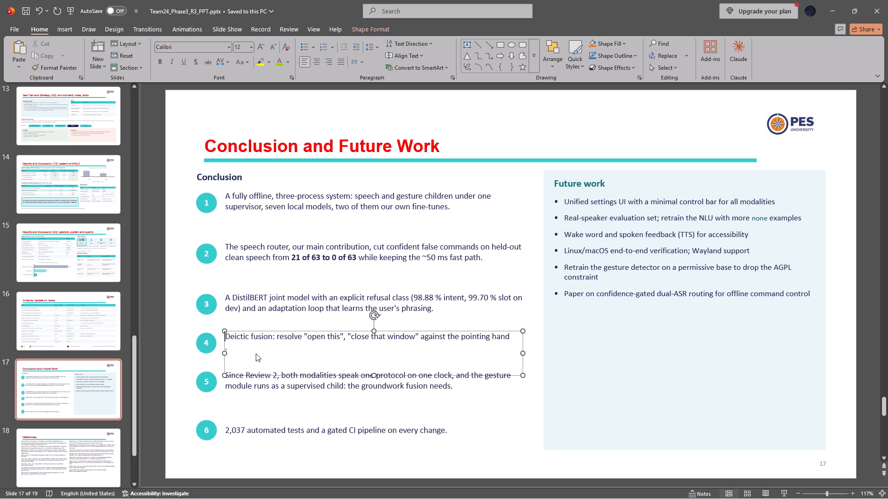
pyautogui.click(235, 350)
pyautogui.press('BackSpace')
pyautogui.press('BackSpace')
pyautogui.press('.')
# Shorten the "Deictic fusion" text box and move it down until its line is level with the number 4 circle.
pyautogui.moveTo(373, 377); pyautogui.dragTo(373, 358)
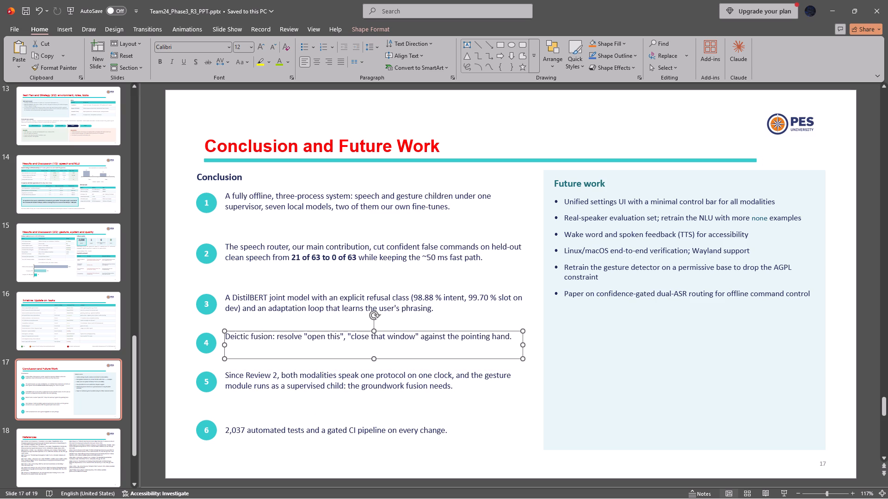
pyautogui.moveTo(418, 358); pyautogui.dragTo(417, 365)
pyautogui.click(682, 405)
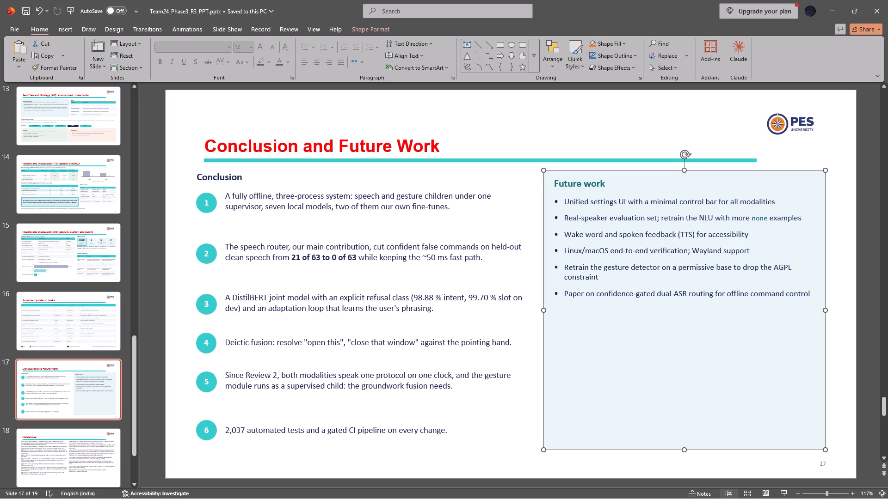
pyautogui.click(536, 387)
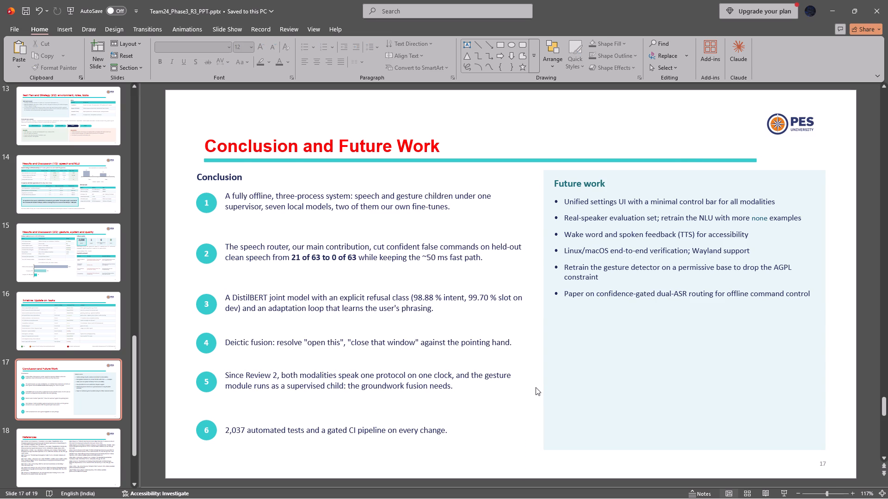
# Look back through the deck from the closing slide to the panel remarks on the "Suggestions from Review 1 & 2" slide.
pyautogui.scroll(-2, 536, 387)
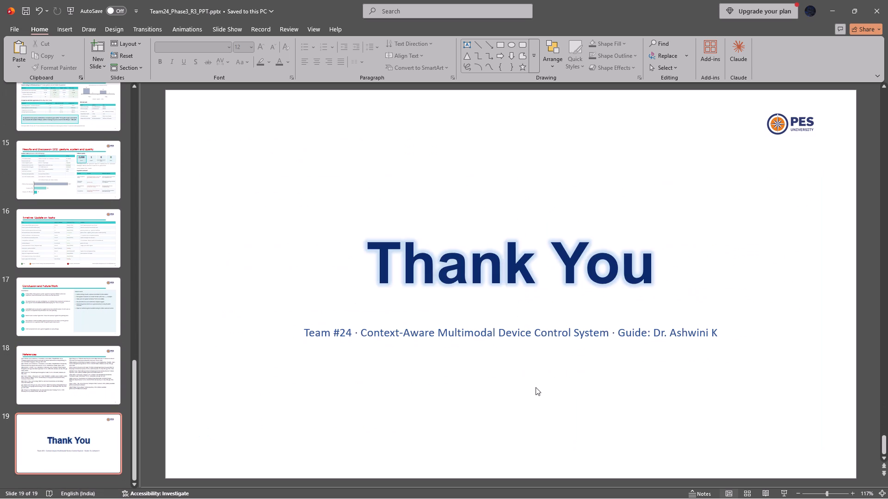
pyautogui.scroll(2, 536, 387)
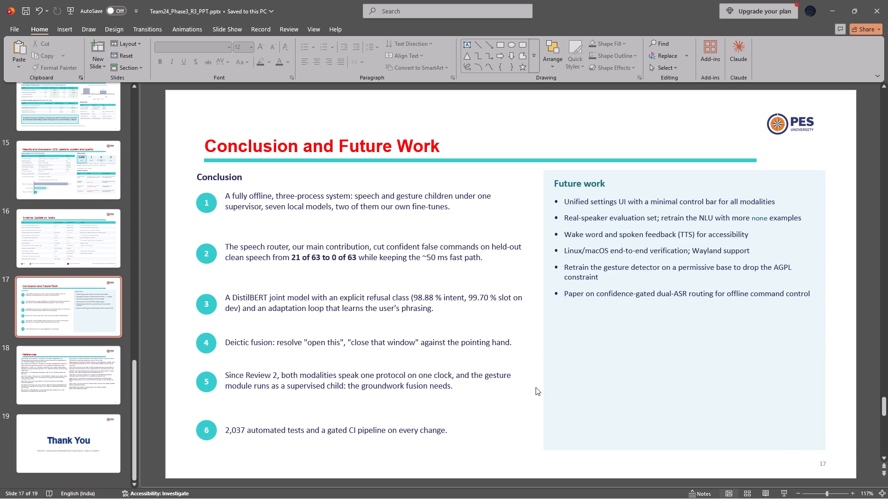
pyautogui.scroll(3, 536, 387)
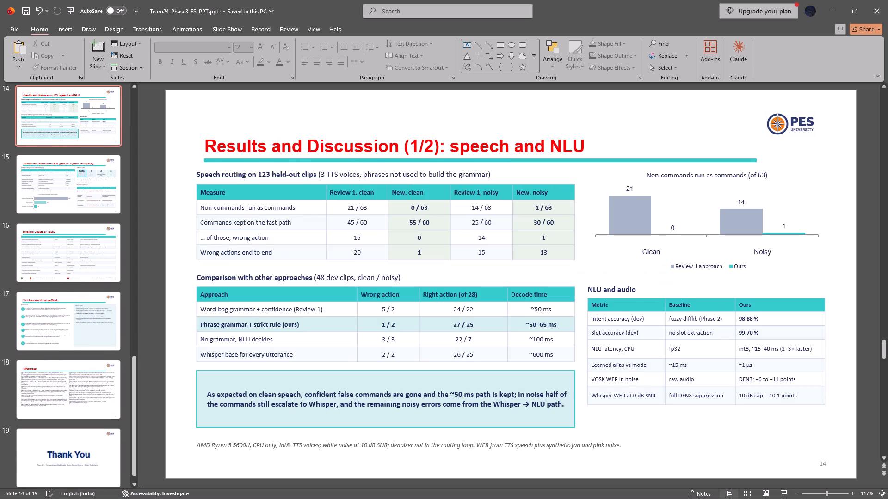
pyautogui.scroll(2, 536, 387)
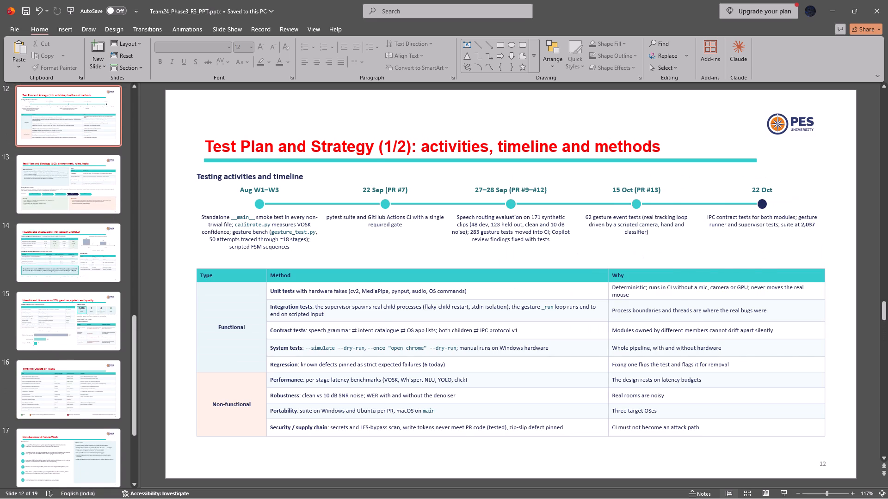
pyautogui.scroll(7, 536, 387)
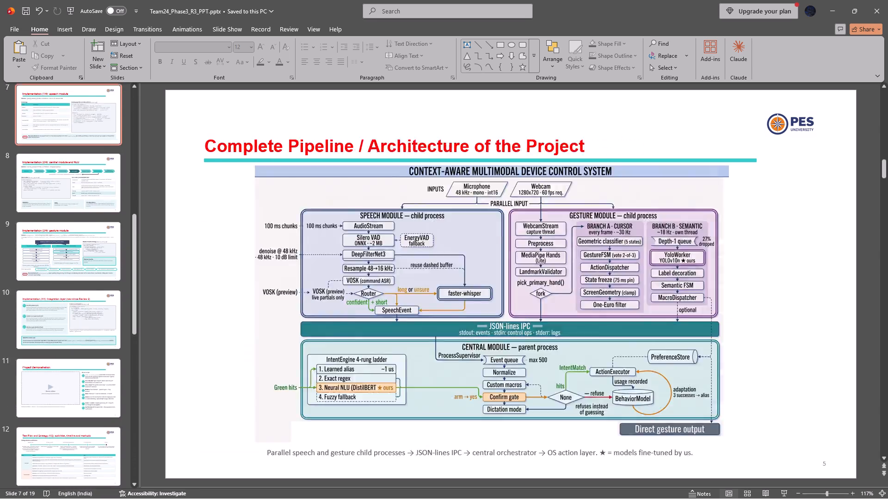
pyautogui.scroll(3, 536, 387)
pyautogui.scroll(-2, 536, 387)
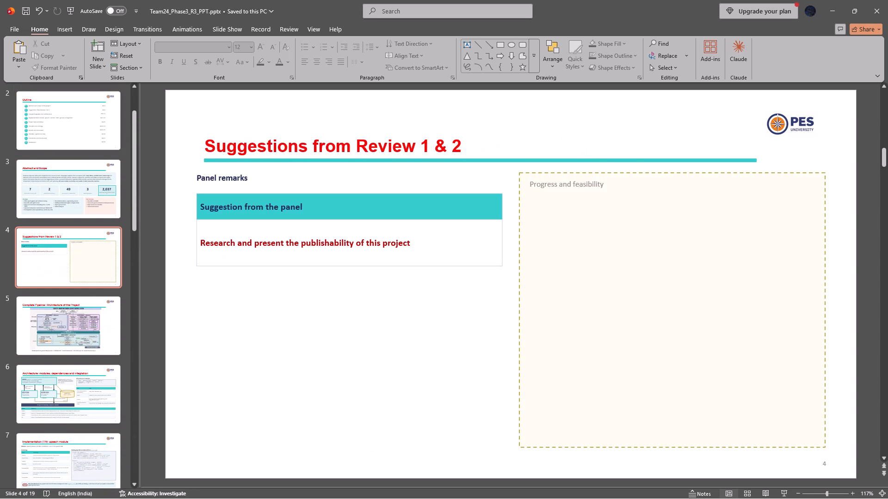
pyautogui.scroll(3, 536, 387)
pyautogui.scroll(-3, 536, 387)
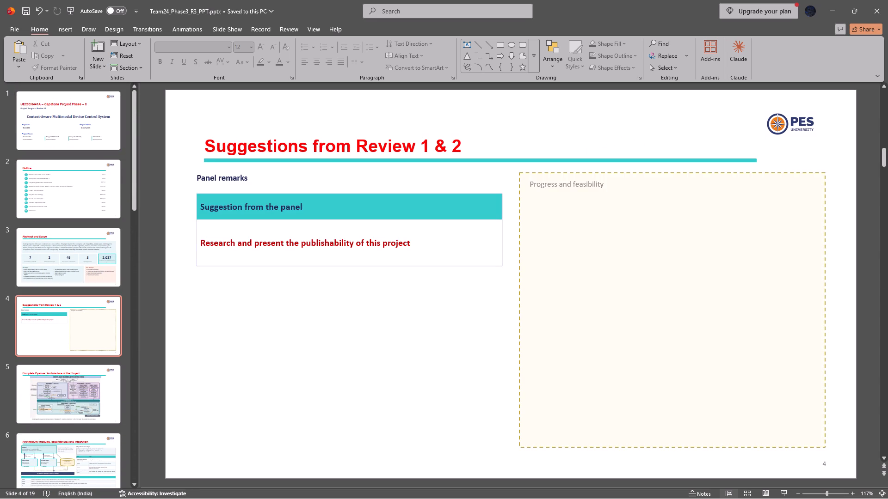
pyautogui.click(366, 242)
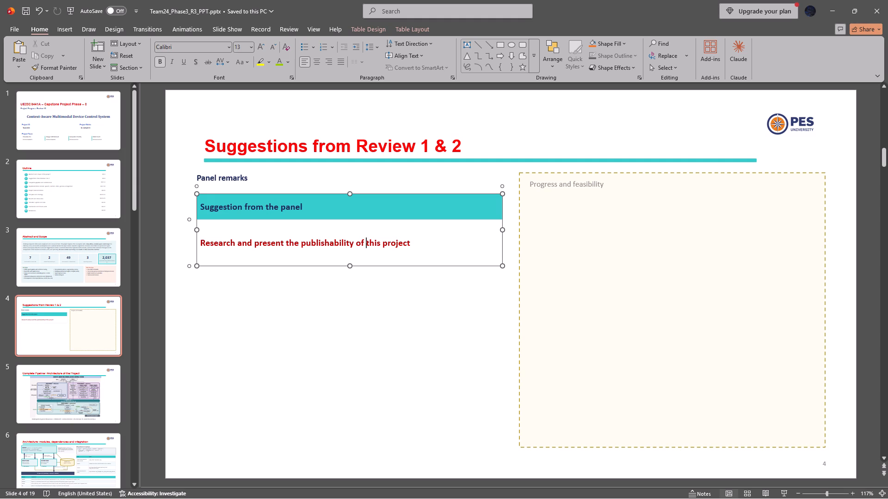
# Review the slides from the title slide through the architecture and implementation slides up to Project Demonstration.
pyautogui.scroll(3, 388, 249)
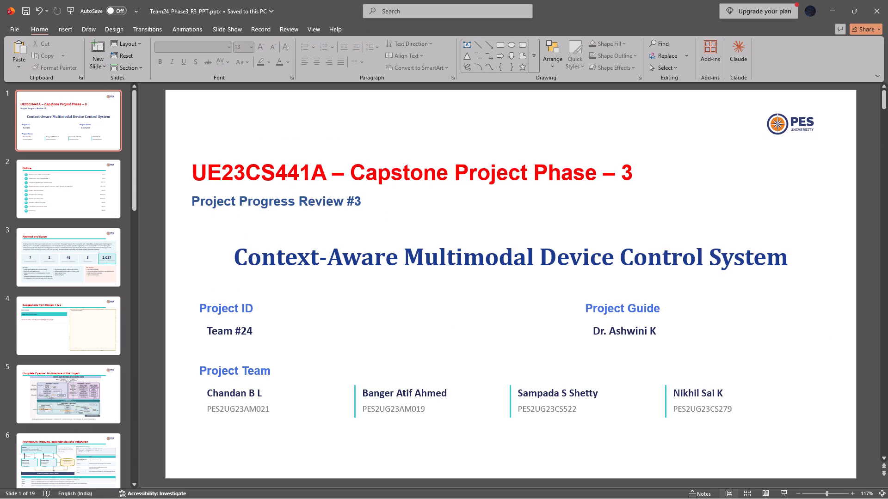
pyautogui.scroll(-3, 388, 249)
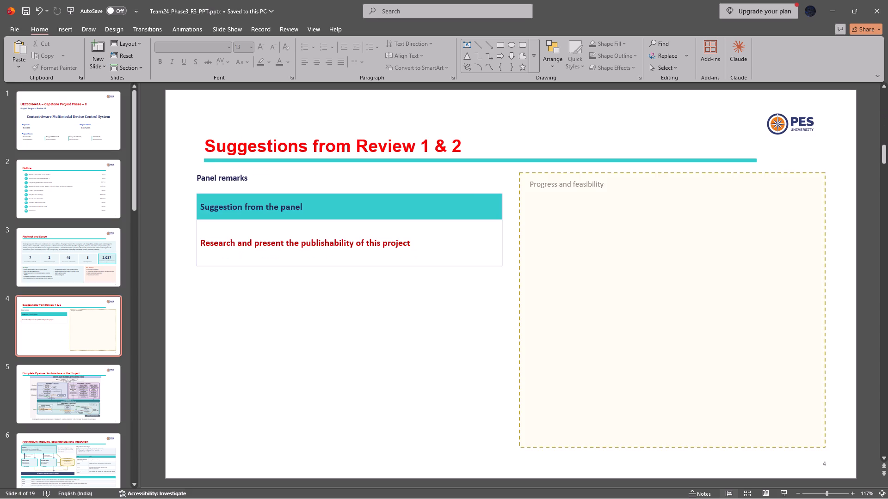
pyautogui.scroll(-2, 388, 249)
pyautogui.scroll(2, 388, 249)
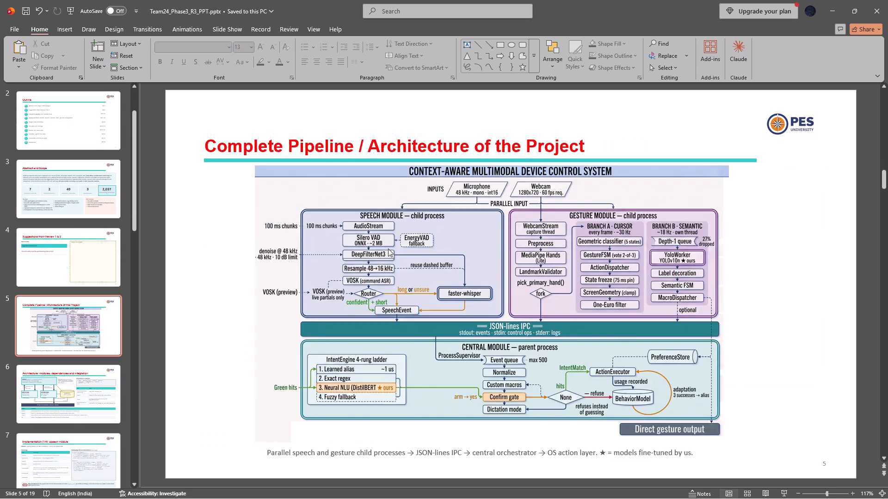
pyautogui.scroll(2, 388, 249)
pyautogui.scroll(-4, 388, 249)
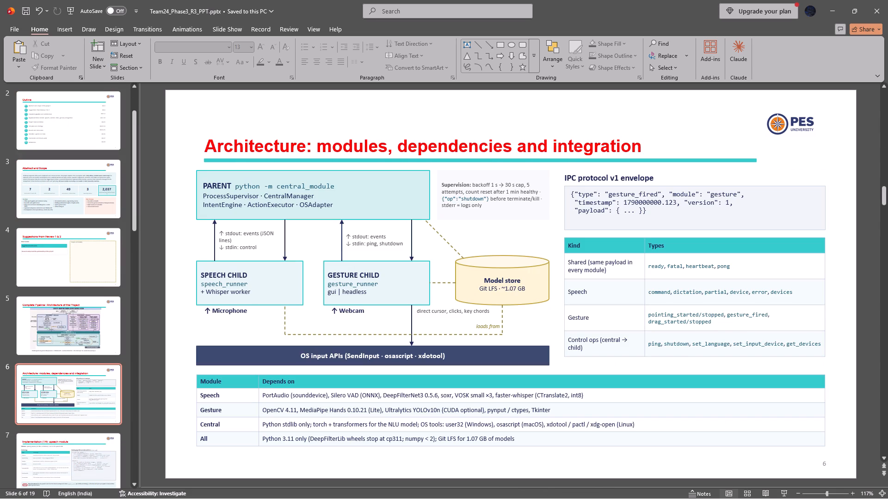
pyautogui.scroll(1, 388, 249)
pyautogui.scroll(-2, 388, 249)
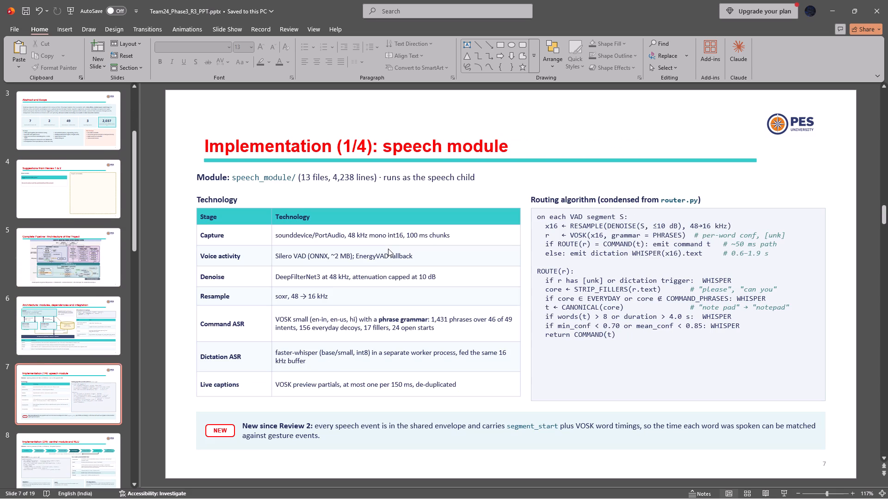
pyautogui.scroll(-1, 388, 249)
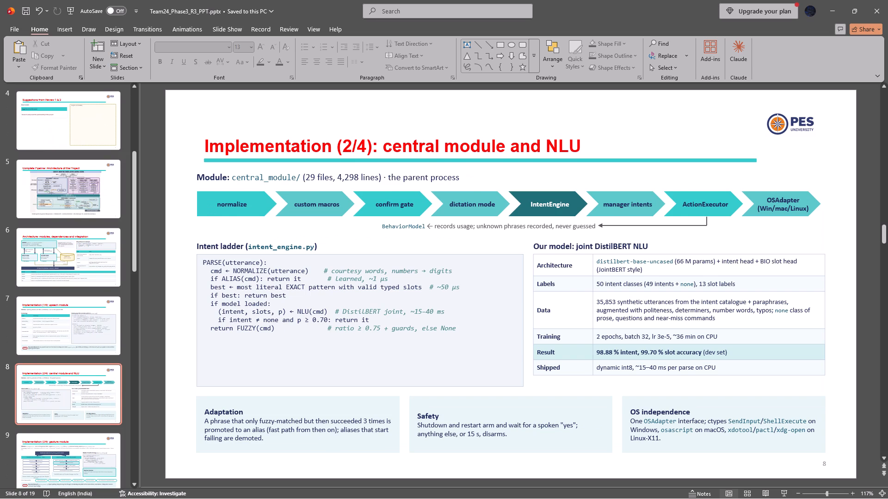
pyautogui.scroll(-3, 388, 249)
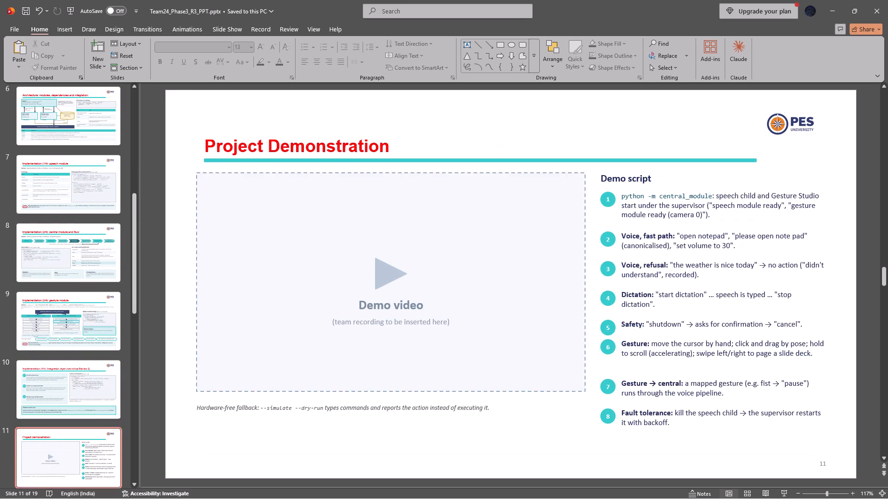
# Recheck the architecture slide and the four implementation slides up to Project Demonstration.
pyautogui.scroll(5, 388, 249)
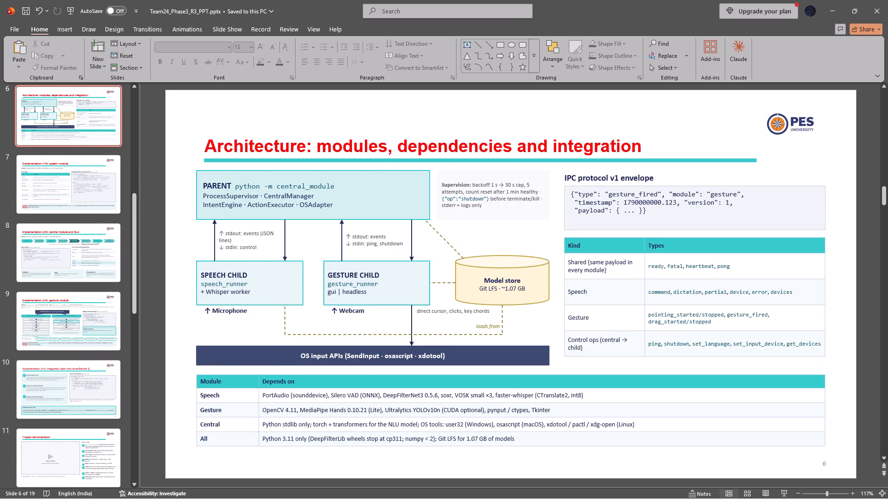
pyautogui.scroll(-1, 388, 249)
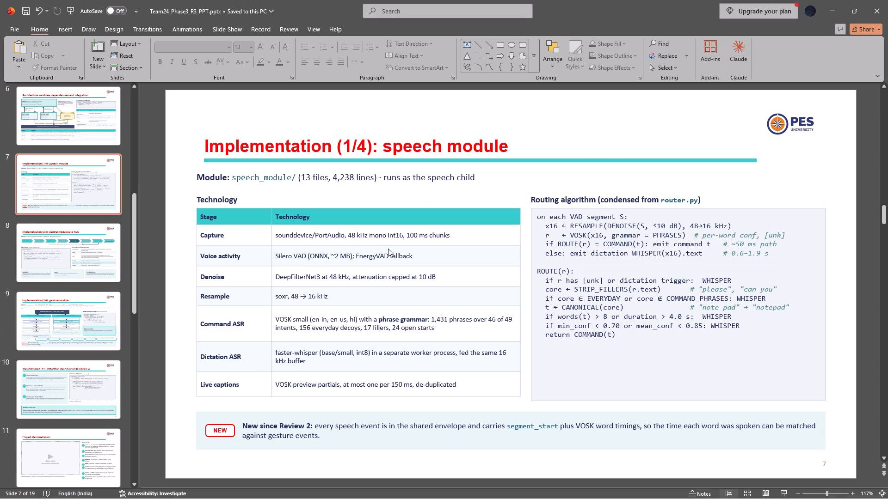
pyautogui.scroll(-2, 388, 249)
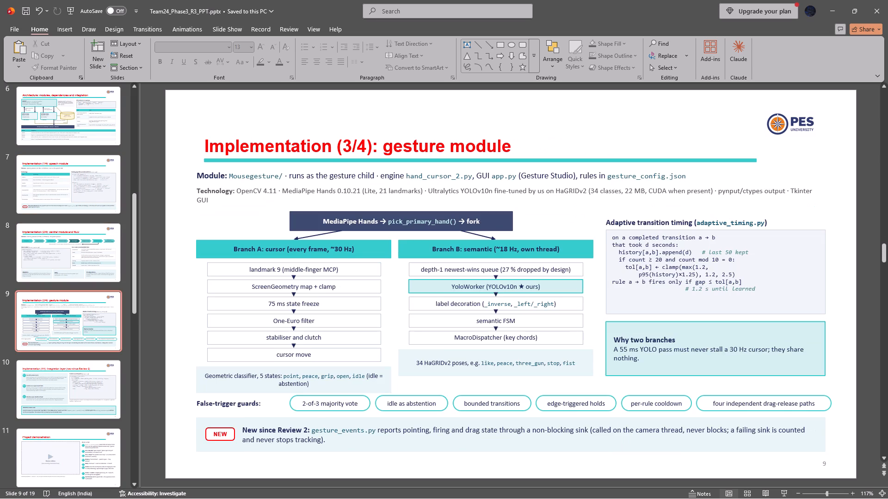
pyautogui.scroll(-2, 388, 249)
# Review the Test Plan, Results and Discussion, Timeline, Conclusion and Future Work, and References slides.
pyautogui.scroll(-1, 388, 249)
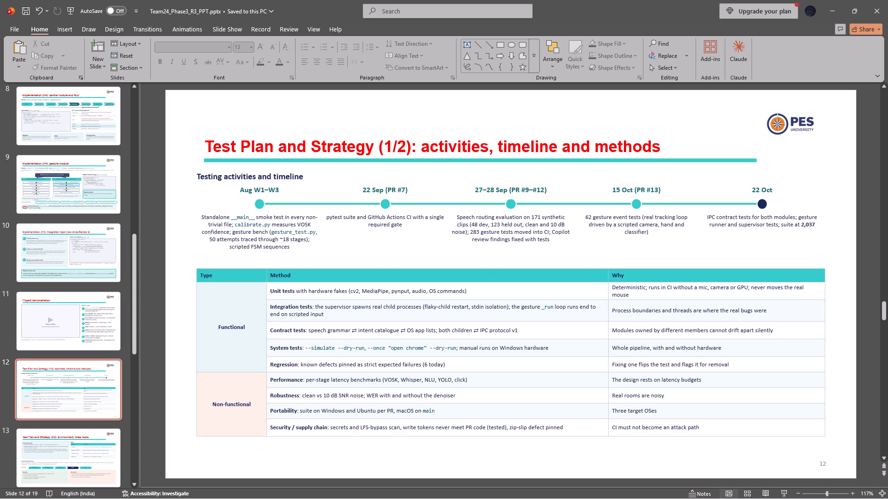
pyautogui.scroll(-1, 681, 226)
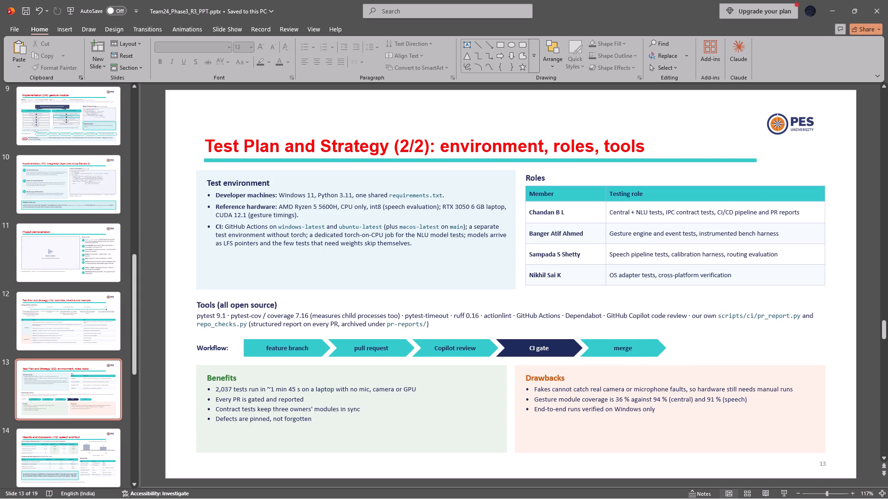
pyautogui.scroll(1, 680, 225)
pyautogui.scroll(-1, 680, 225)
pyautogui.scroll(1, 469, 268)
pyautogui.scroll(-2, 469, 268)
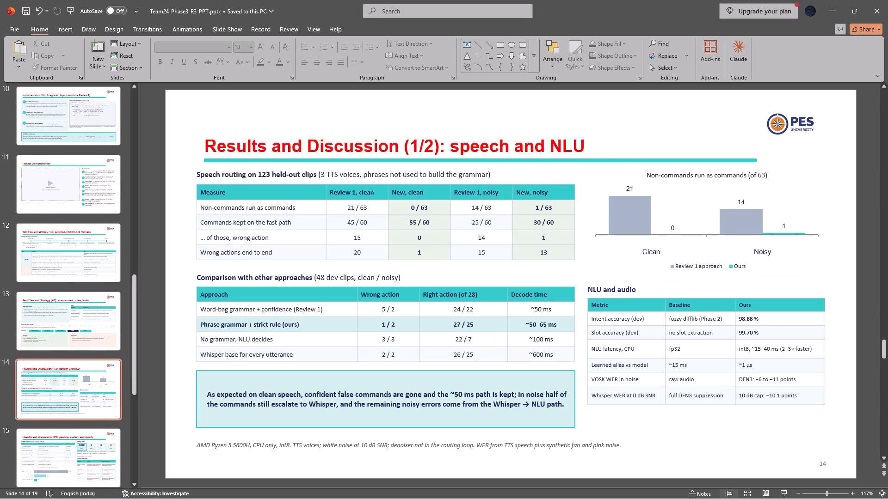
pyautogui.scroll(-1, 469, 268)
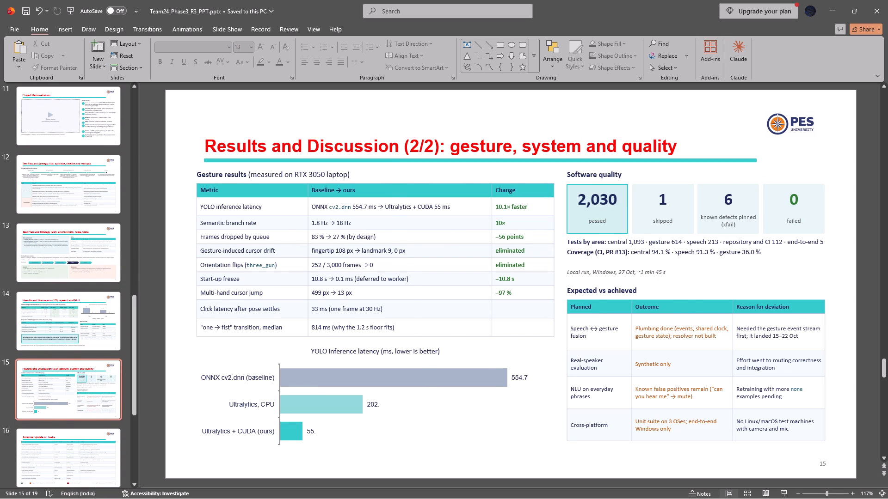
pyautogui.scroll(-1, 469, 268)
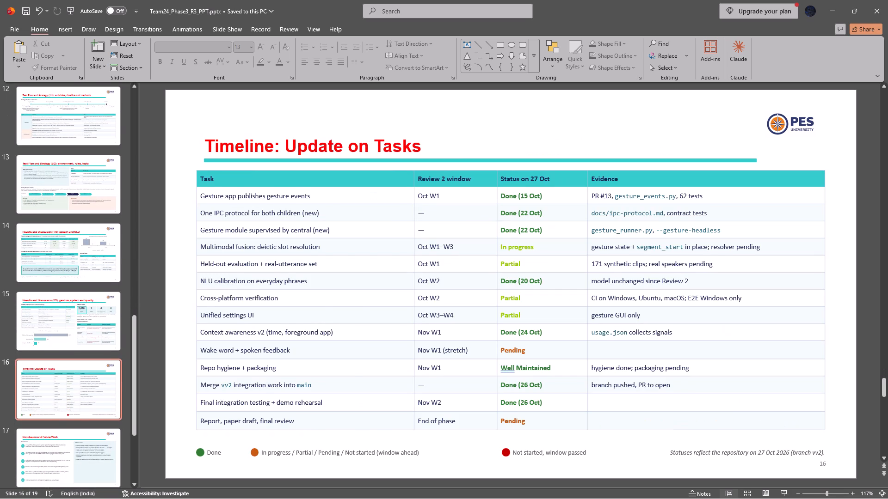
pyautogui.scroll(-1, 469, 268)
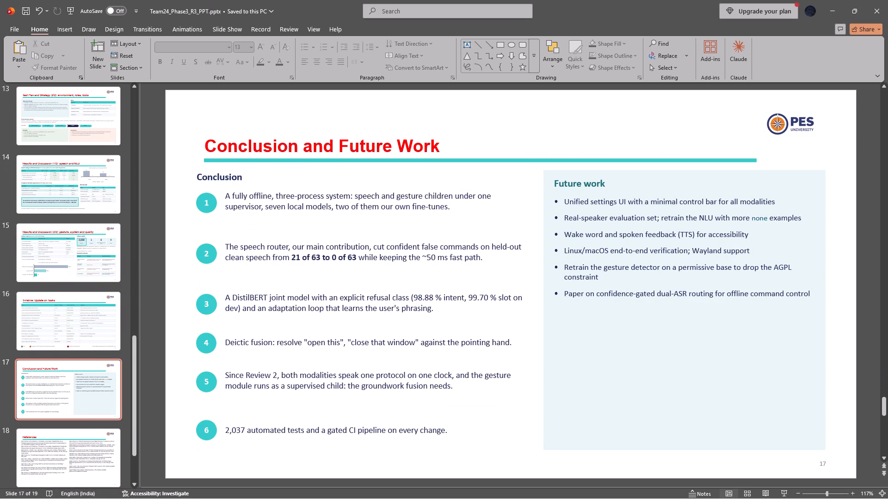
pyautogui.scroll(-1, 469, 268)
pyautogui.scroll(1, 469, 268)
pyautogui.scroll(-1, 469, 268)
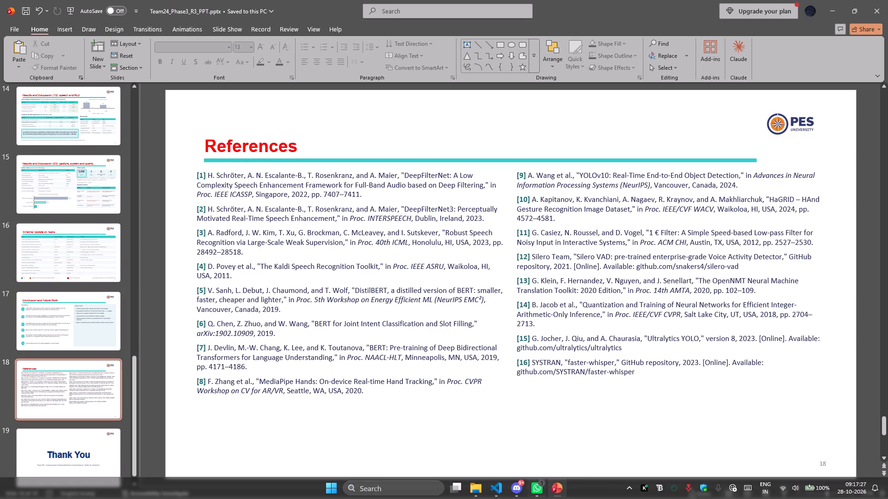
# Save a copy of the deck as Team24_Phase3_R3_PPT_present.pptx in the R3 folder and close the presentation.
pyautogui.click(18, 27)
pyautogui.click(36, 168)
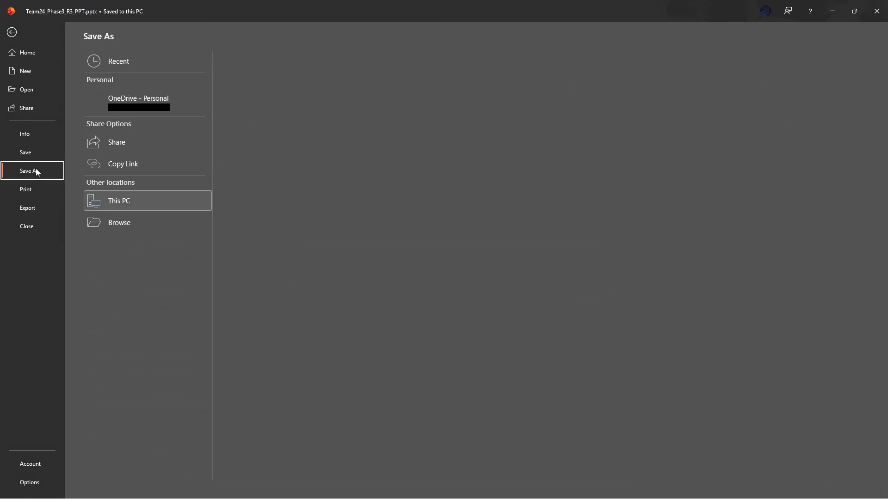
pyautogui.doubleClick(324, 109)
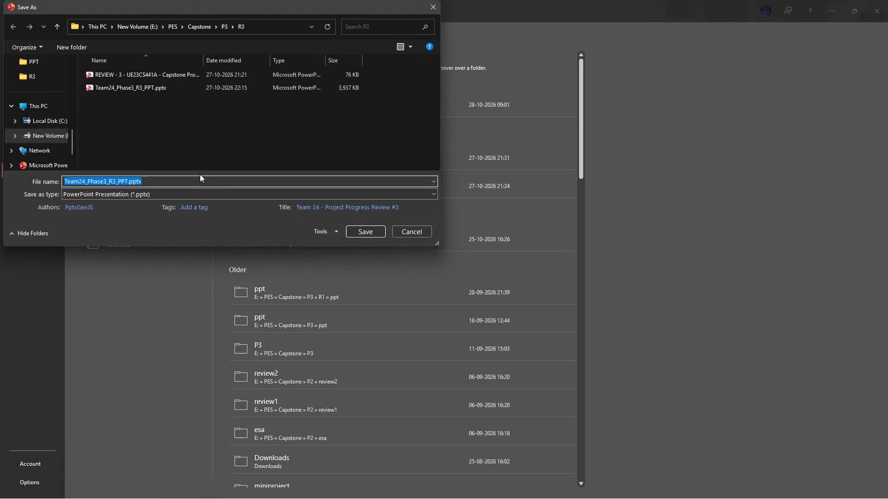
pyautogui.click(127, 181)
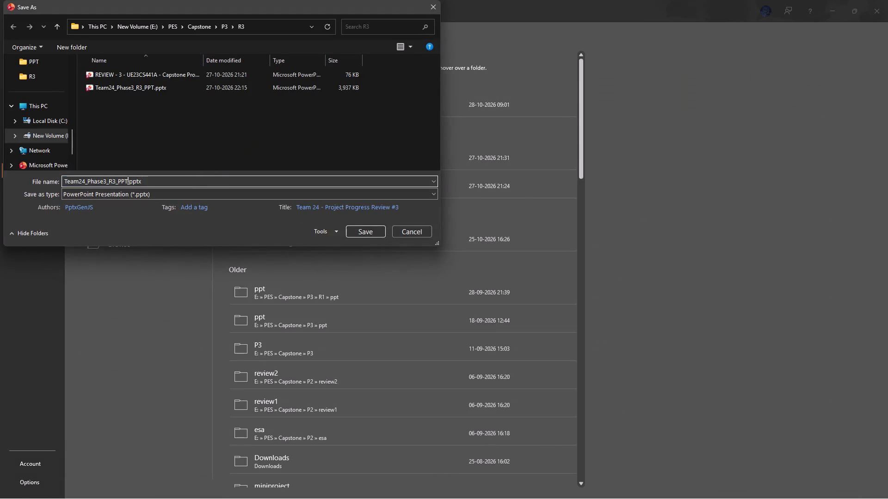
pyautogui.write('_presen')
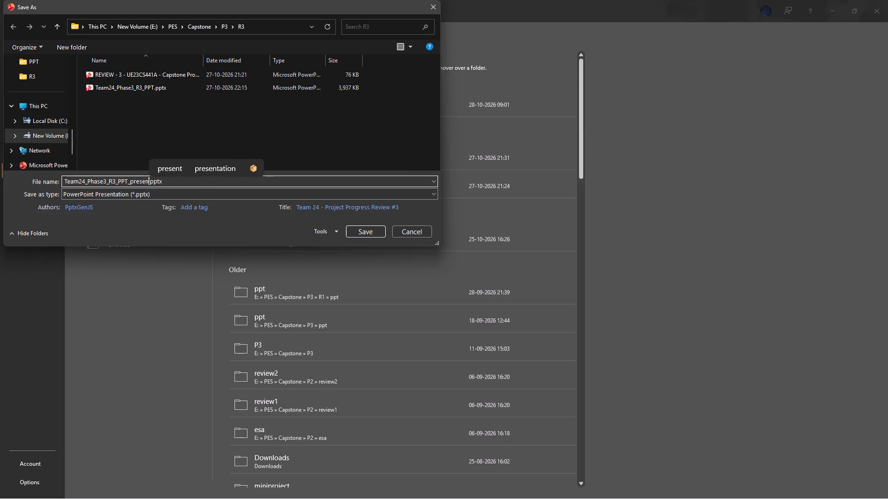
pyautogui.press('t')
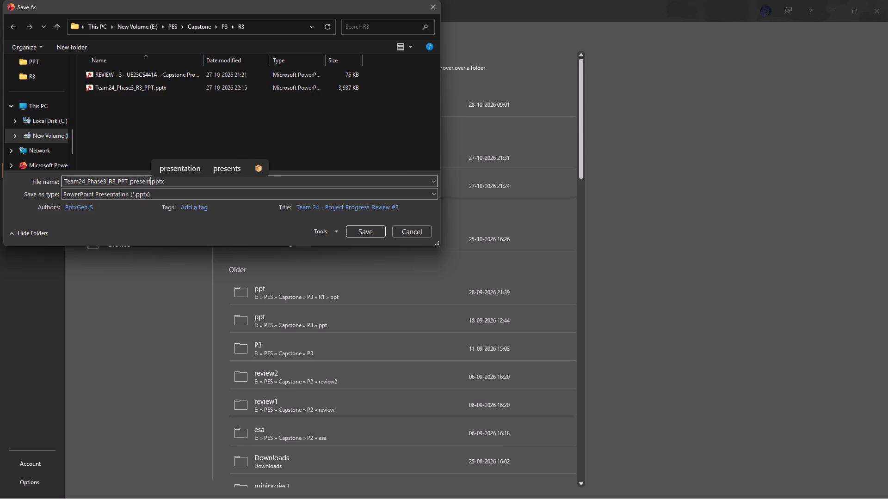
pyautogui.press('Return')
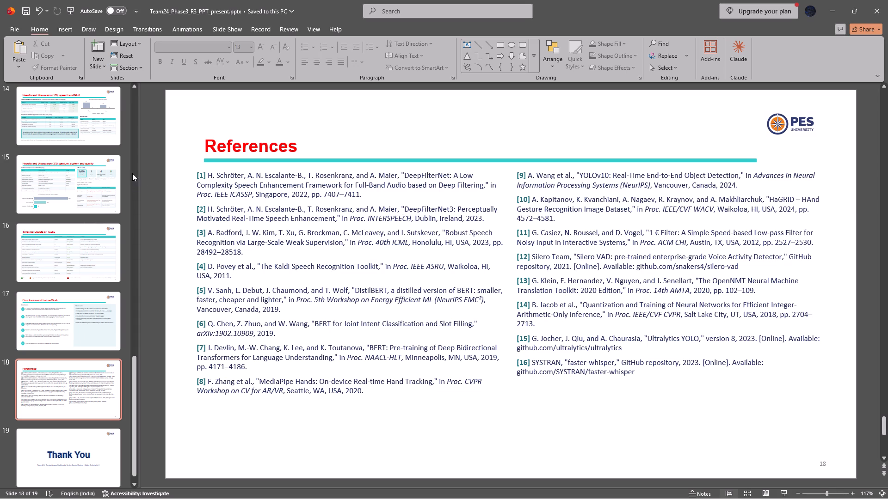
pyautogui.click(881, 11)
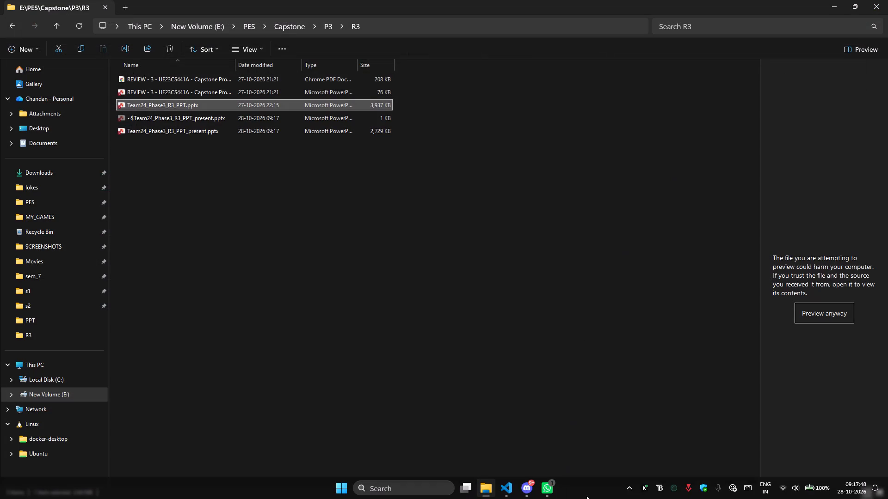
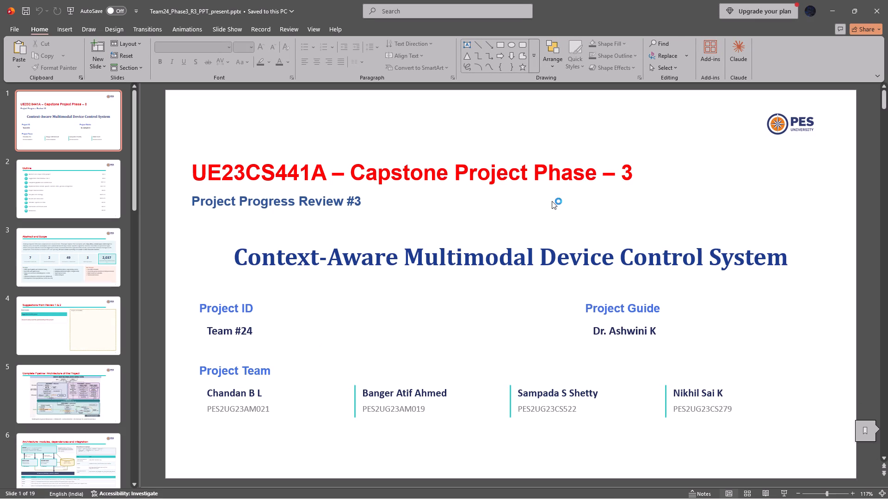
# Check the saved presenting copy from the title slide through the abstract, architecture and implementation slides up to Project Demonstration.
pyautogui.scroll(-3, 552, 201)
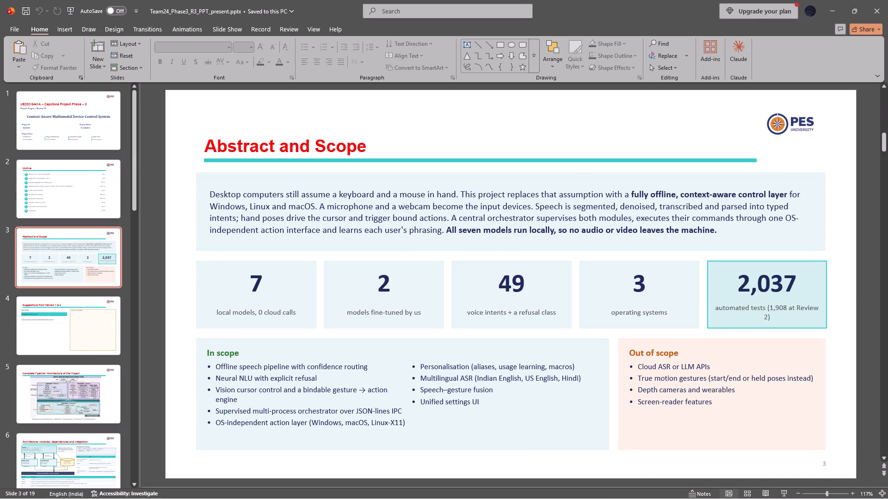
pyautogui.scroll(-1, 552, 201)
pyautogui.scroll(1, 552, 201)
pyautogui.scroll(-1, 552, 201)
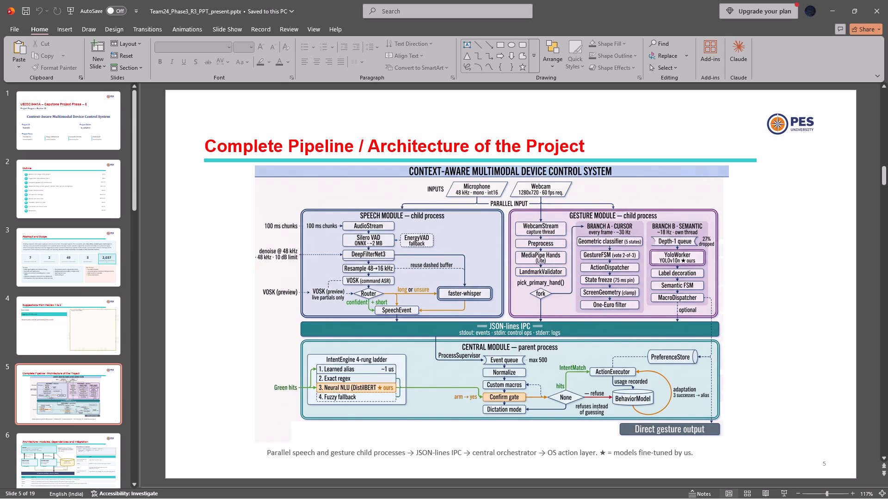
pyautogui.scroll(-2, 552, 201)
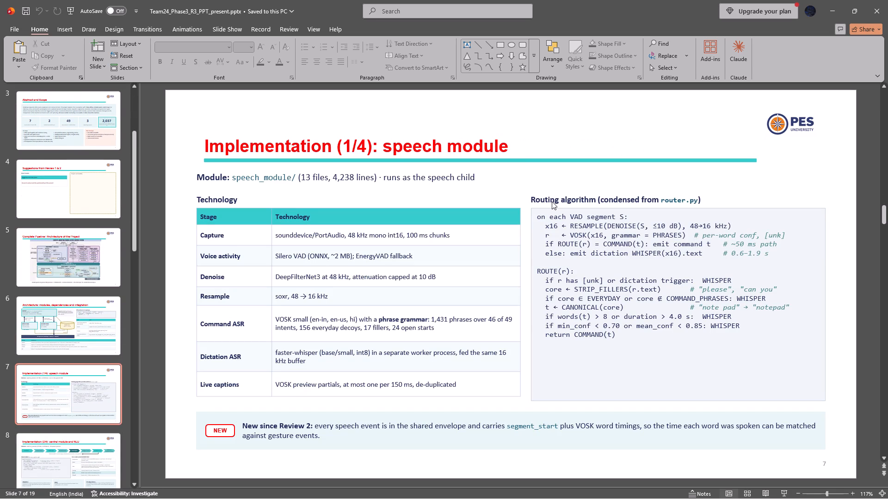
pyautogui.scroll(-1, 552, 201)
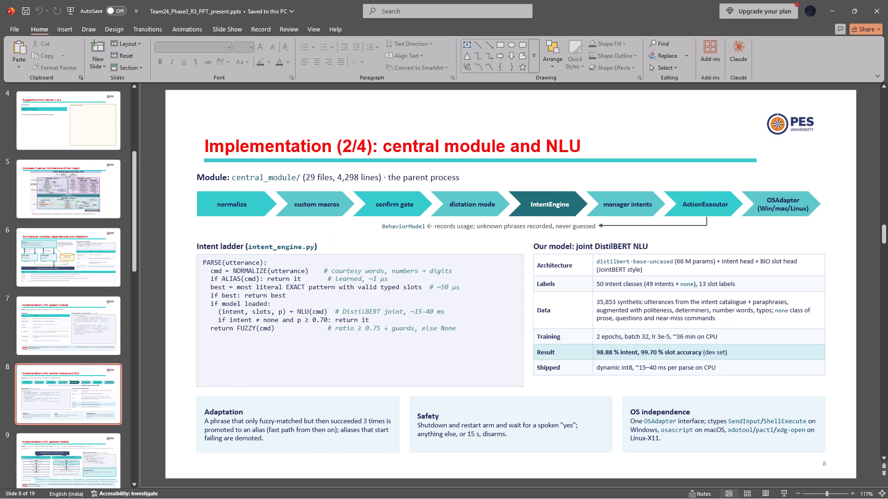
pyautogui.scroll(-3, 552, 201)
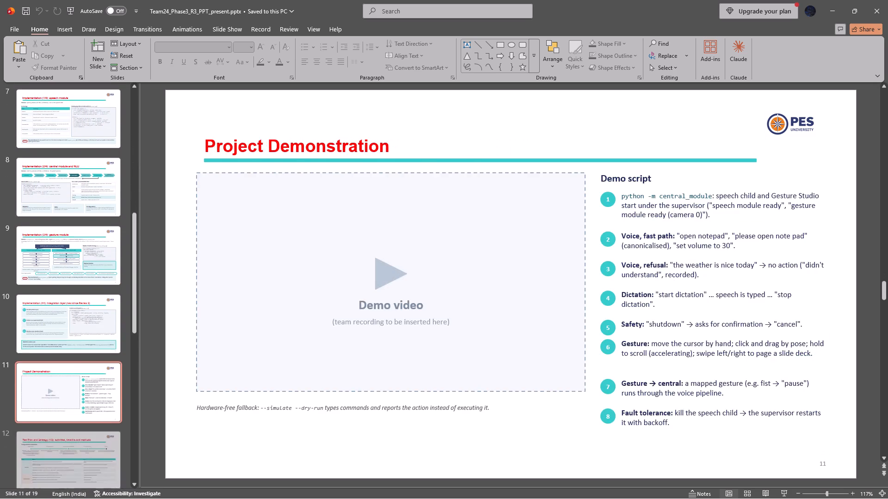
# Check the Test Plan and Strategy slides and both Results and Discussion slides in the presenting copy.
pyautogui.scroll(-3, 552, 201)
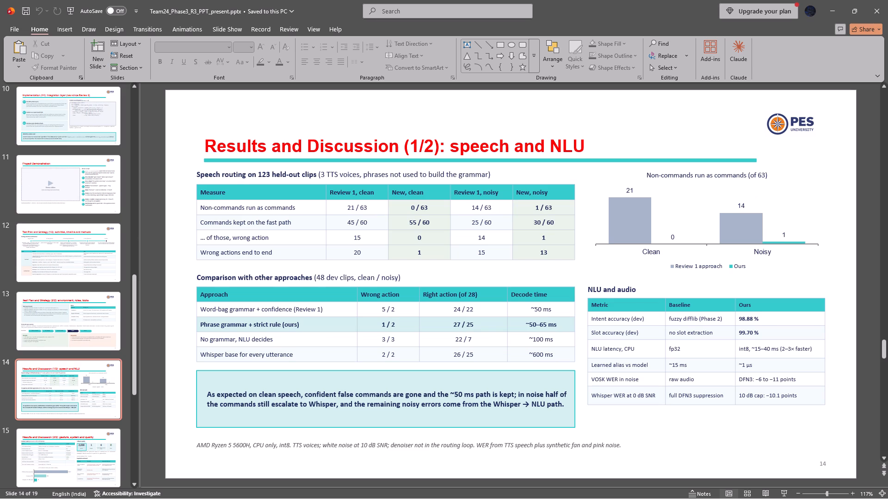
pyautogui.scroll(-1, 552, 201)
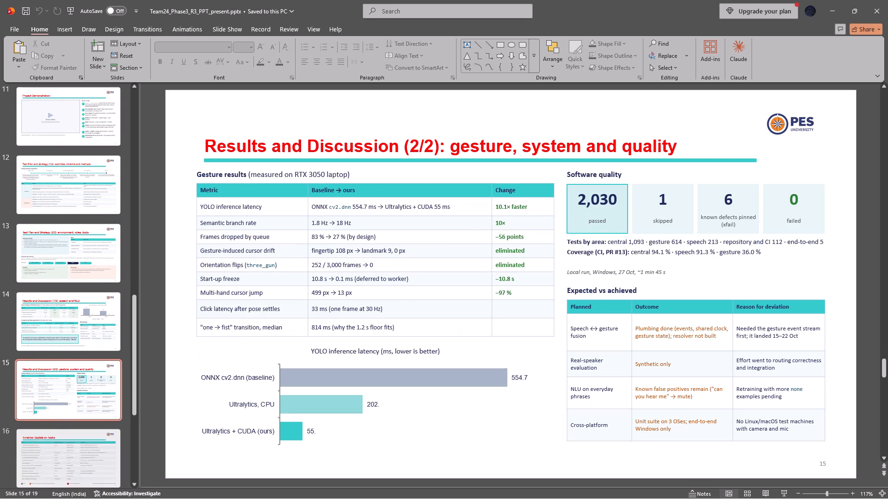
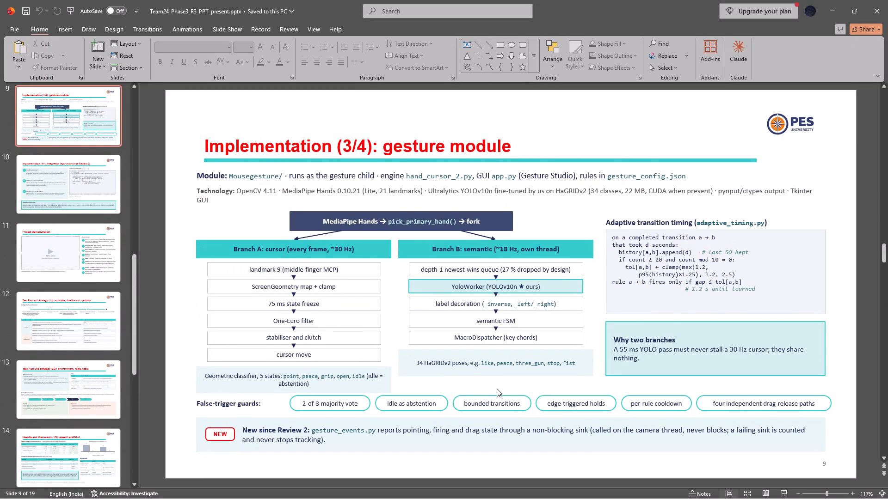
# Recheck the gesture module and integration layer implementation slides in the presenting copy, up to the Project Demonstration slide.
pyautogui.scroll(2, 497, 389)
pyautogui.scroll(-2, 497, 389)
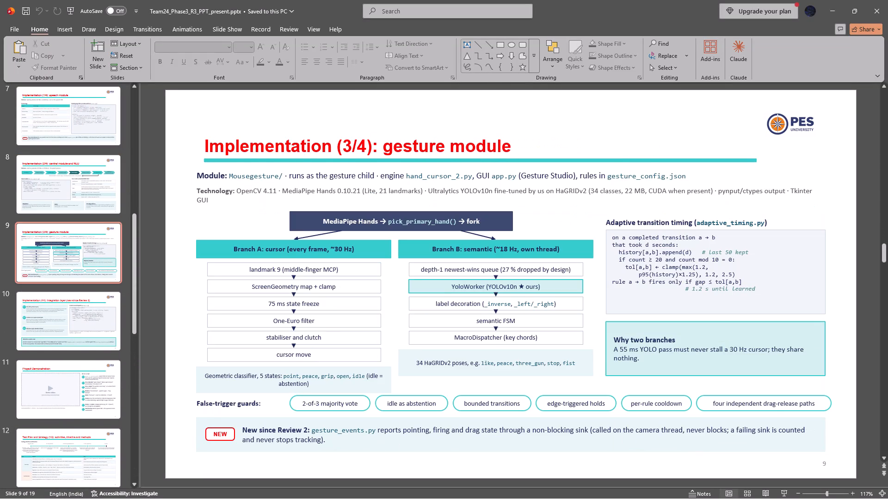
pyautogui.scroll(-1, 497, 389)
pyautogui.scroll(1, 497, 389)
pyautogui.scroll(-1, 497, 389)
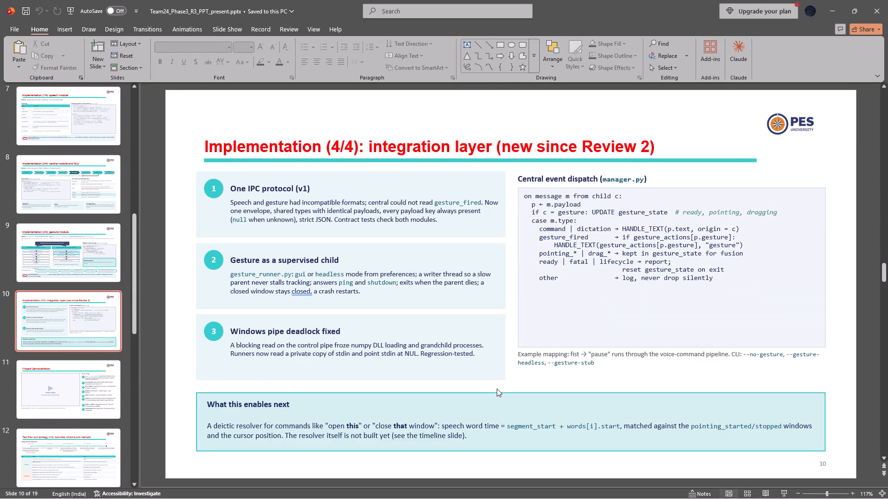
pyautogui.scroll(-1, 497, 389)
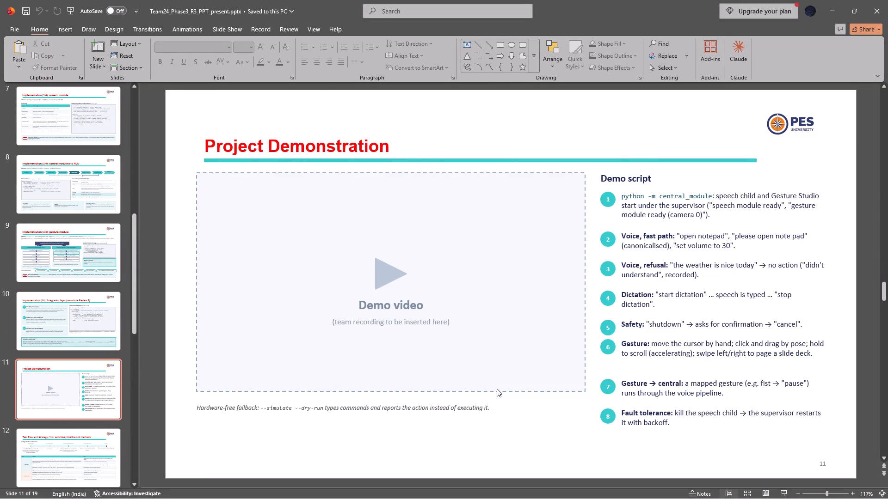
# Check the remaining slides of the presenting copy from Test Plan and Strategy through Results, Conclusion and Future Work to the Thank You slide.
pyautogui.scroll(-2, 497, 389)
pyautogui.scroll(1, 497, 389)
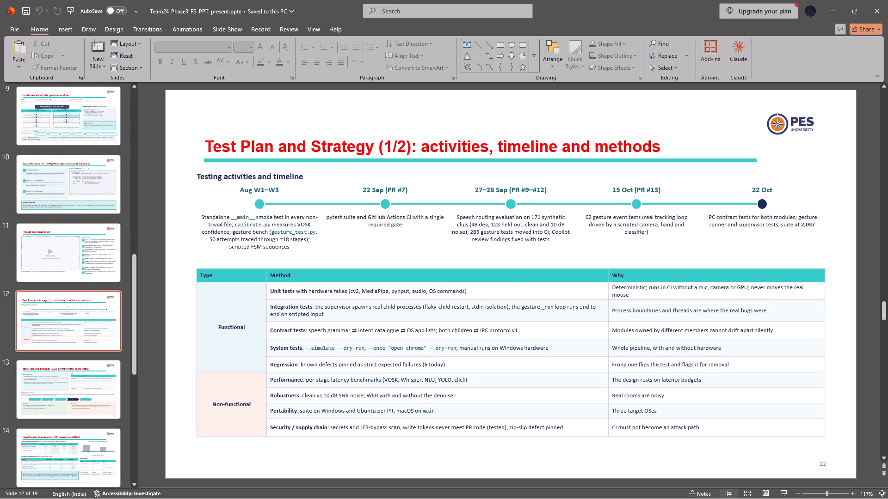
pyautogui.scroll(-1, 497, 389)
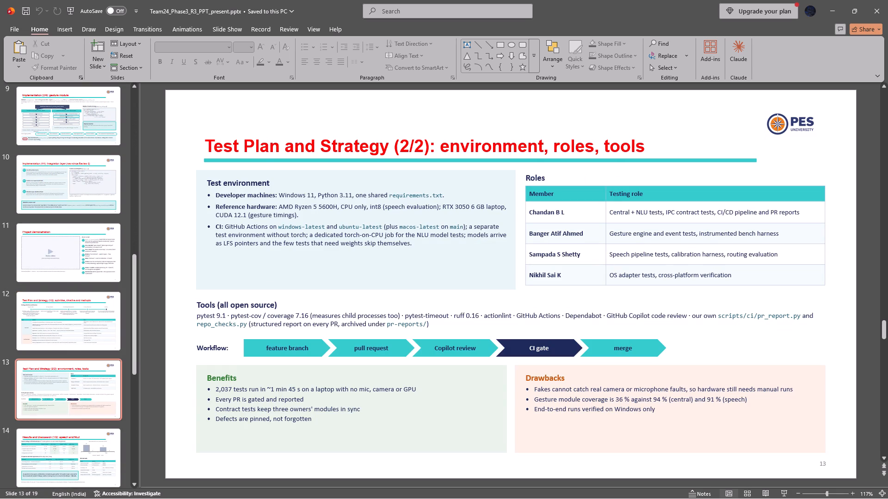
pyautogui.scroll(-2, 497, 389)
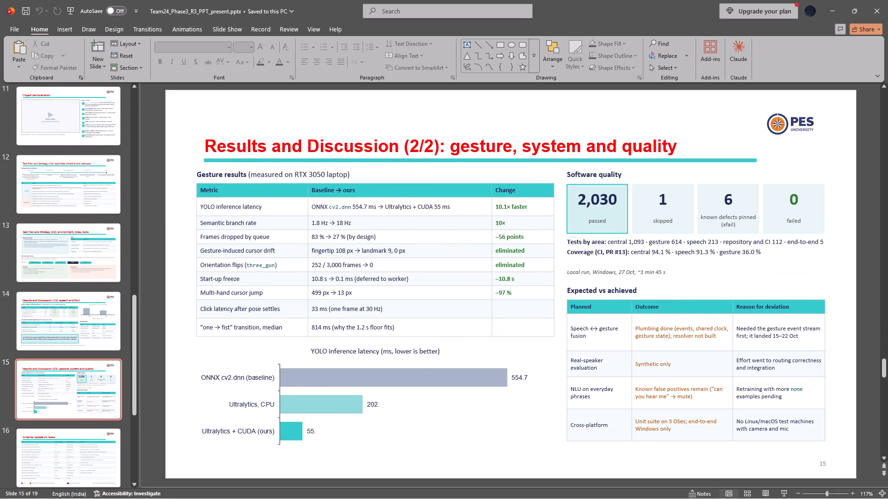
pyautogui.scroll(-2, 497, 389)
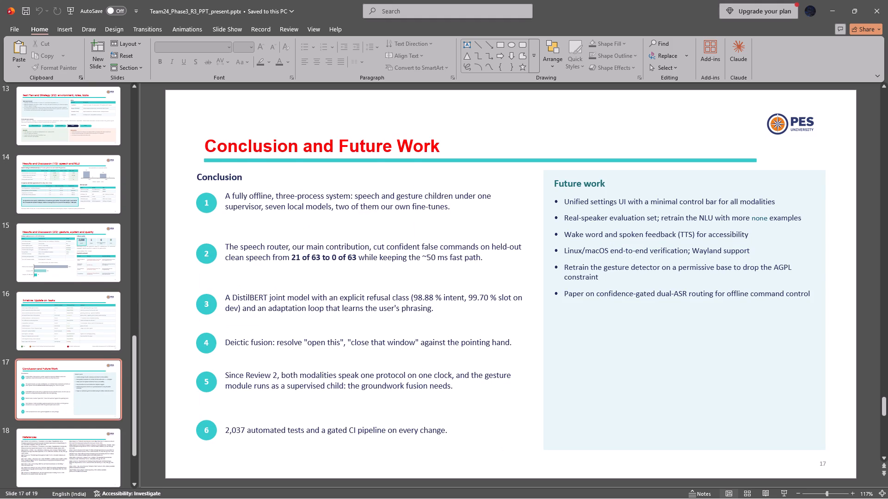
pyautogui.scroll(-2, 497, 389)
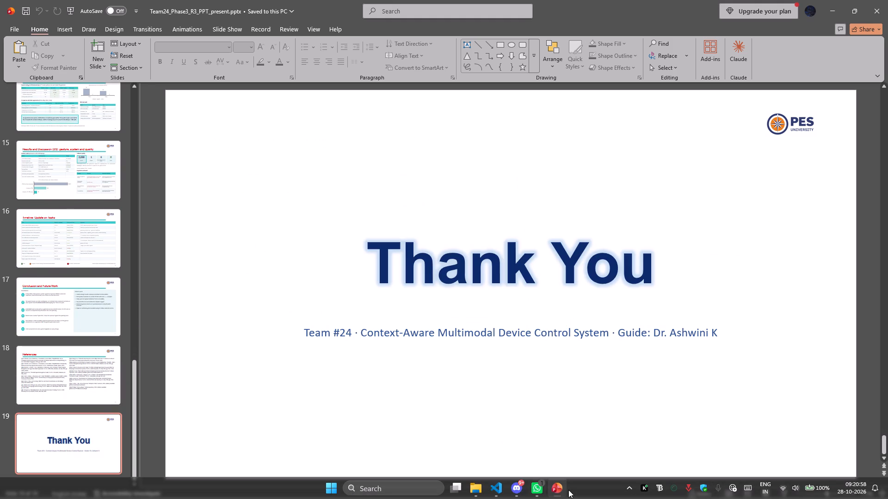
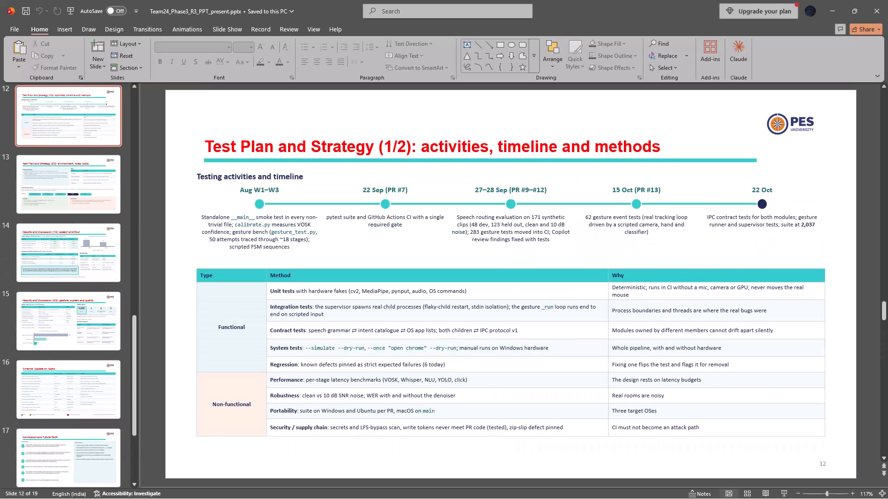
# Revisit the presenting copy's slides back to Implementation (2/4), and review forward through Test Plan and Strategy to Results and Discussion (2/2).
pyautogui.scroll(1, 377, 327)
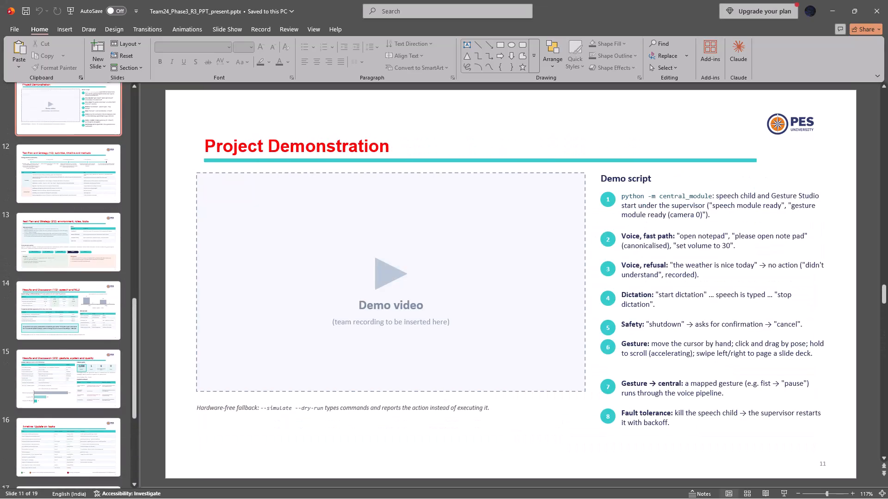
pyautogui.scroll(2, 377, 327)
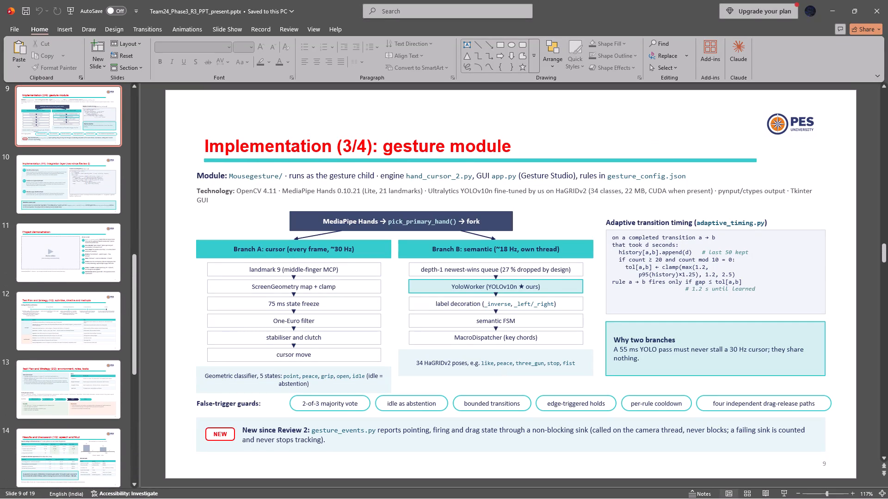
pyautogui.scroll(1, 377, 327)
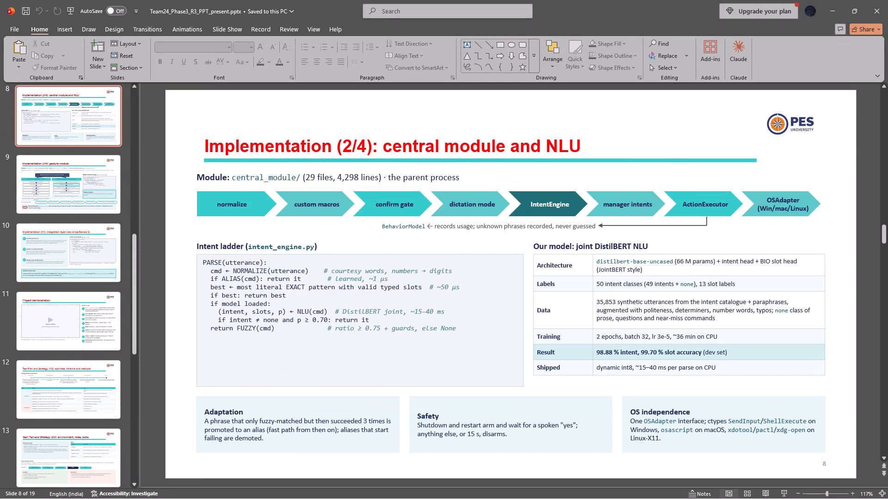
pyautogui.scroll(-5, 376, 328)
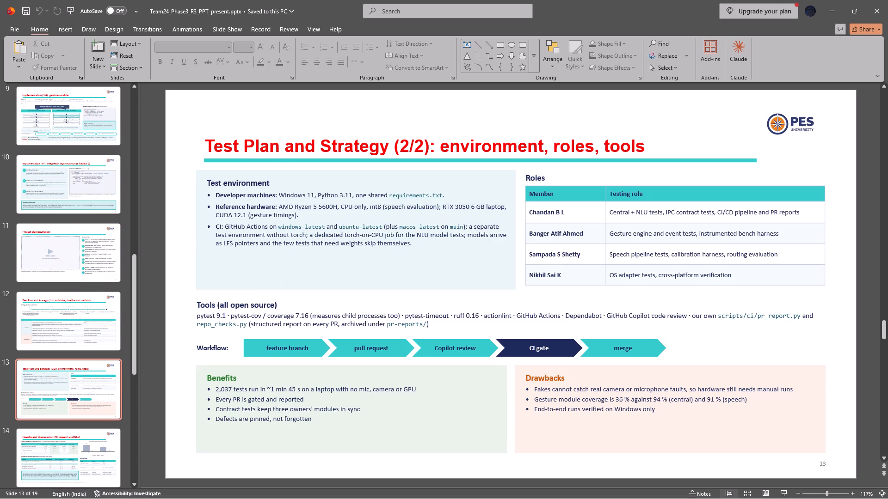
pyautogui.scroll(-1, 376, 328)
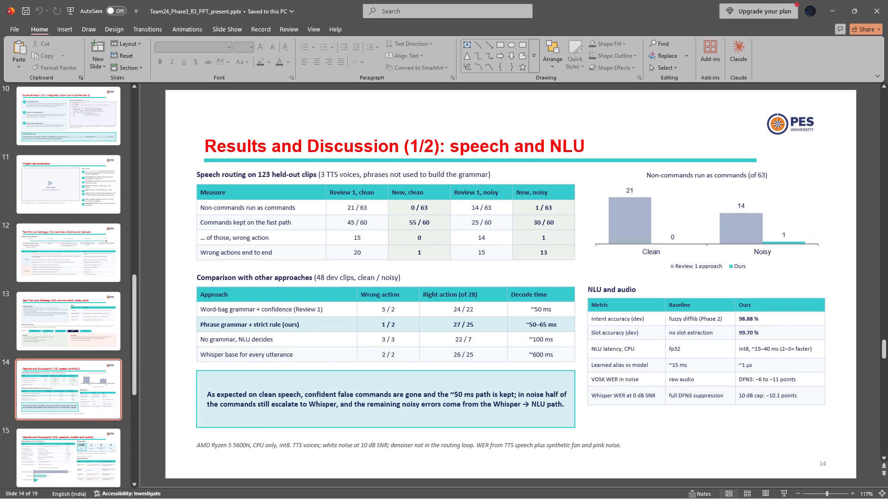
pyautogui.scroll(-1, 376, 328)
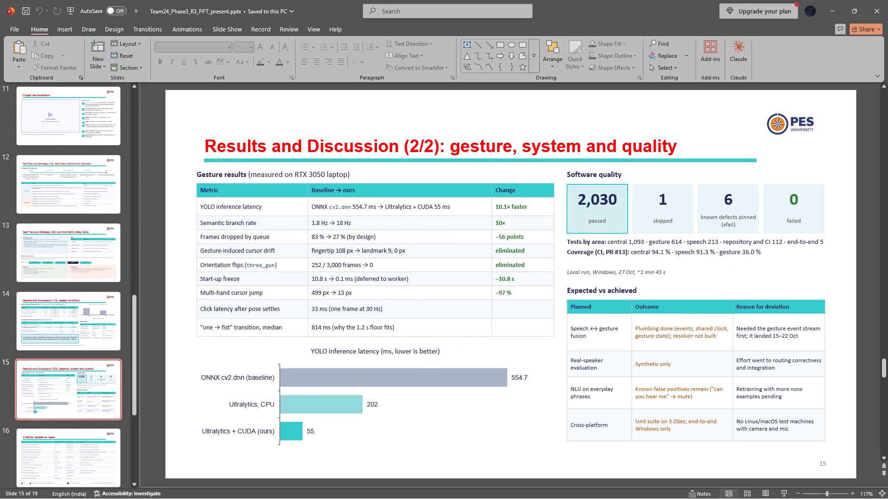
pyautogui.scroll(-1, 376, 328)
# Recheck the Test Plan and Strategy slides against the Results and Discussion slides in the presenting copy.
pyautogui.scroll(3, 376, 328)
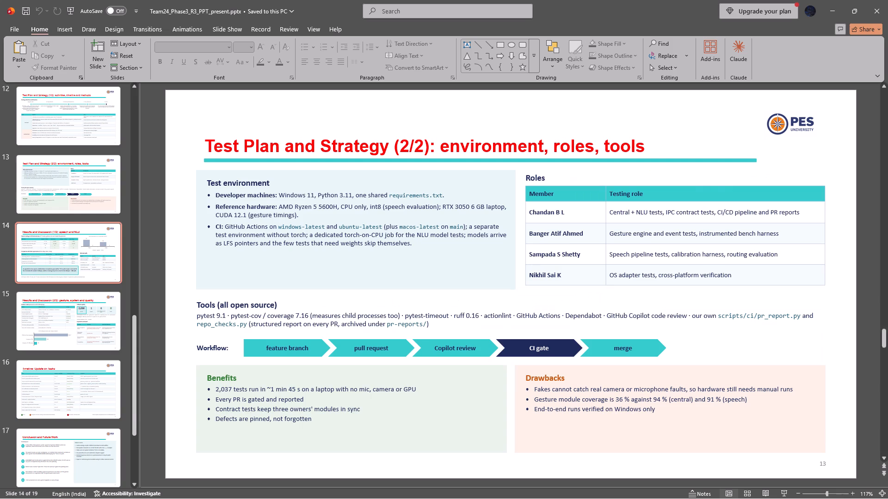
pyautogui.scroll(2, 444, 316)
pyautogui.scroll(-1, 442, 316)
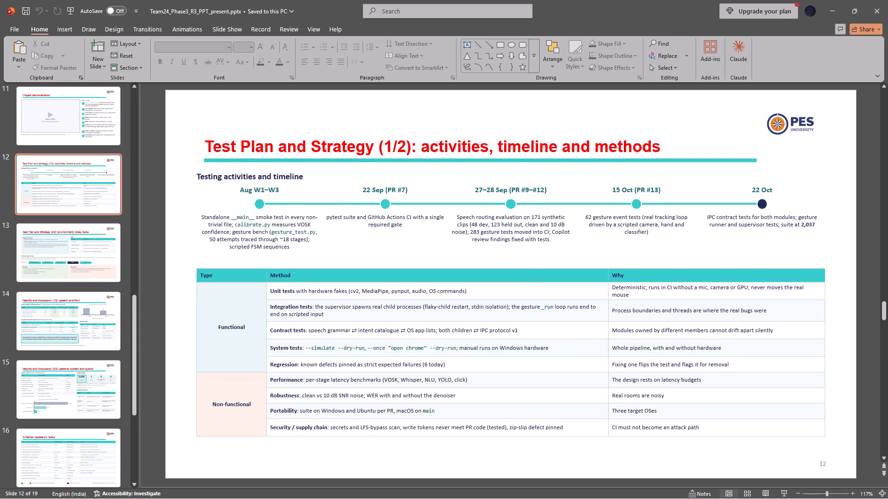
pyautogui.scroll(-3, 442, 316)
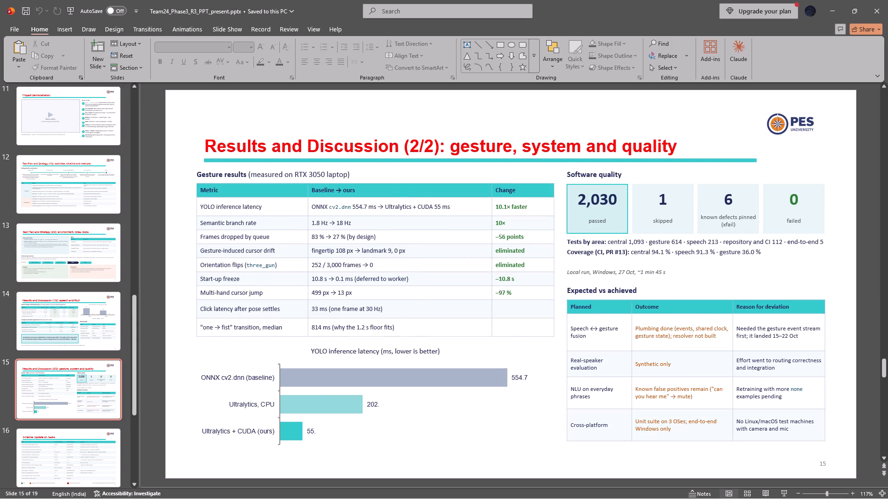
pyautogui.scroll(-1, 441, 316)
# Go back over the implementation slides, from the central module and NLU through the gesture module to the integration layer.
pyautogui.scroll(6, 441, 316)
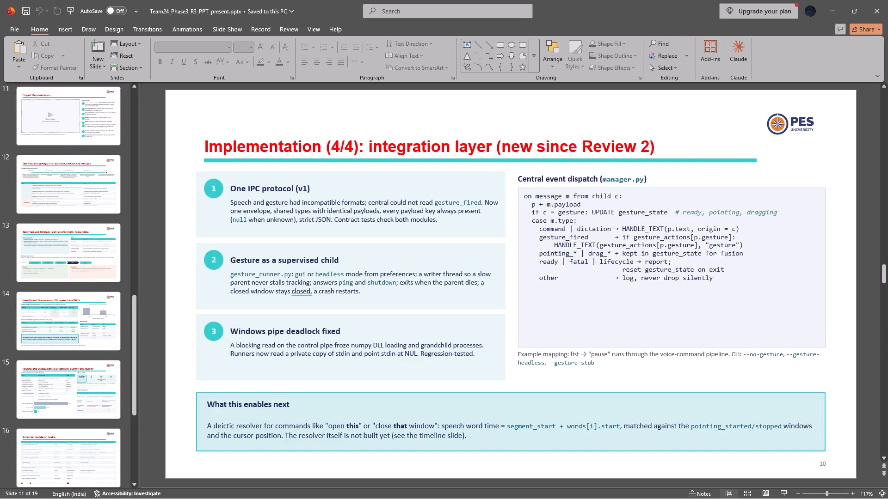
pyautogui.scroll(4, 439, 316)
pyautogui.scroll(-2, 439, 315)
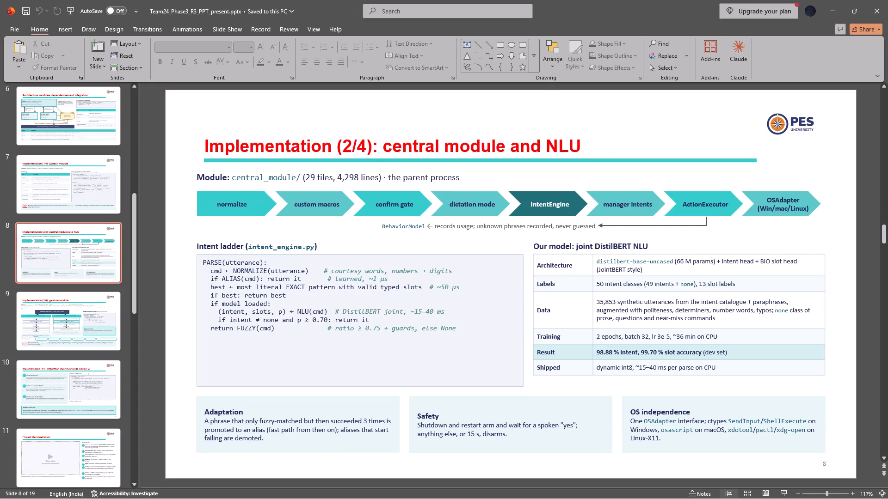
pyautogui.scroll(-2, 439, 315)
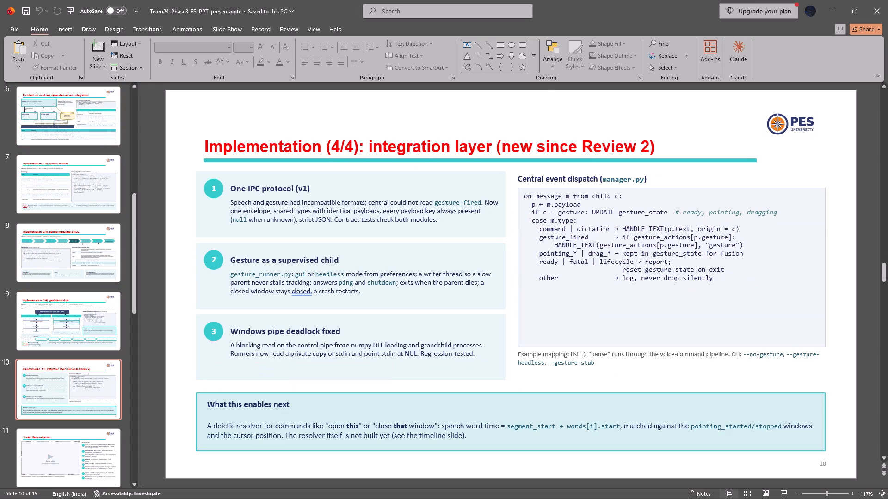